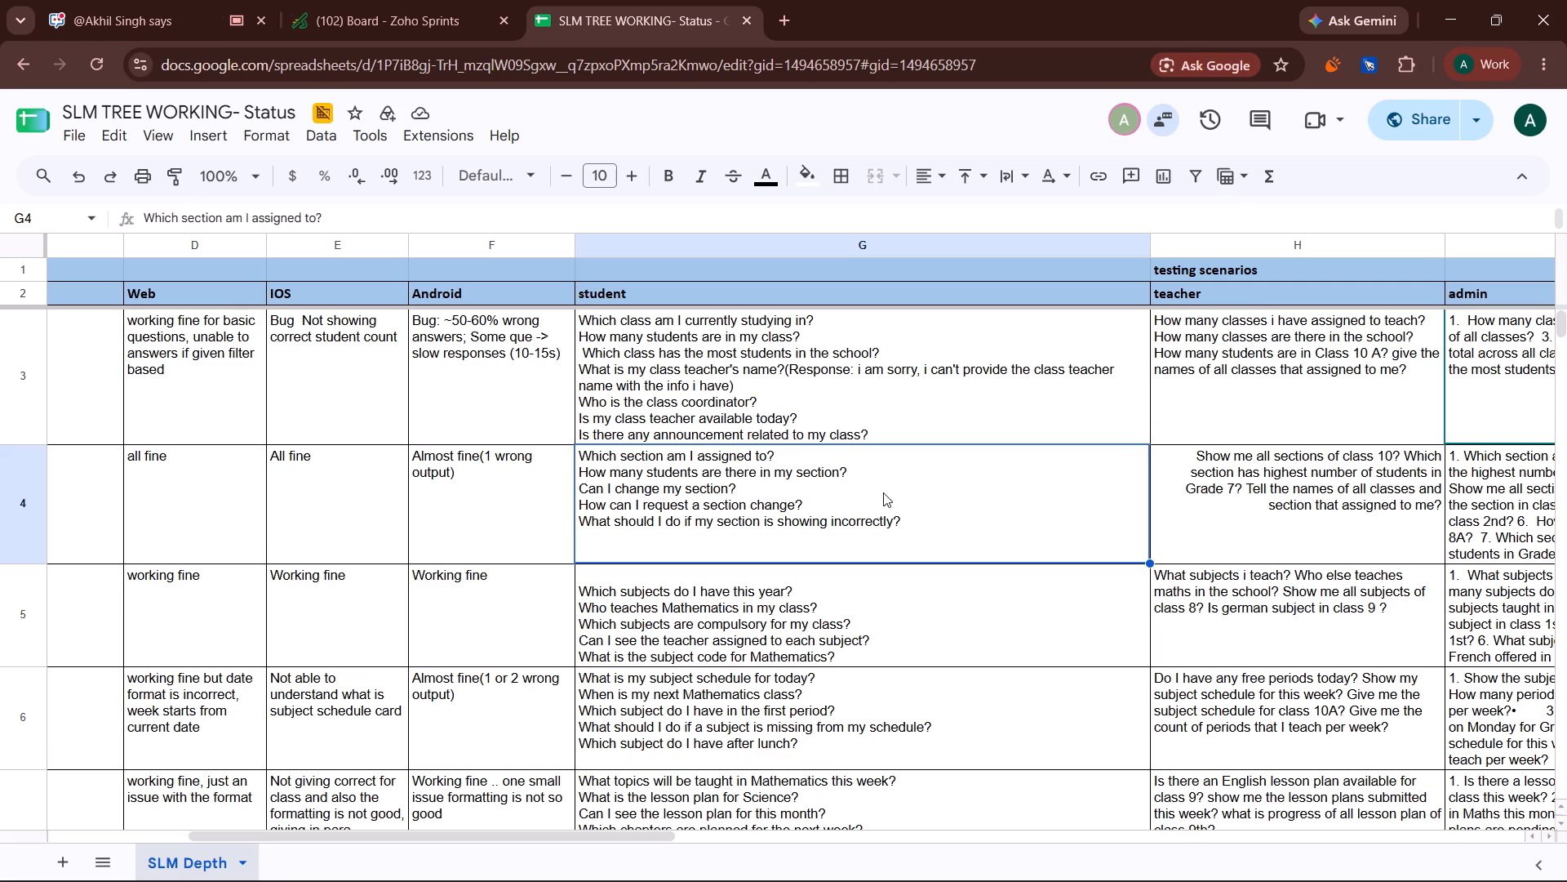
Start a new line after the last question in the Section row's student cell.
double_click(917, 519)
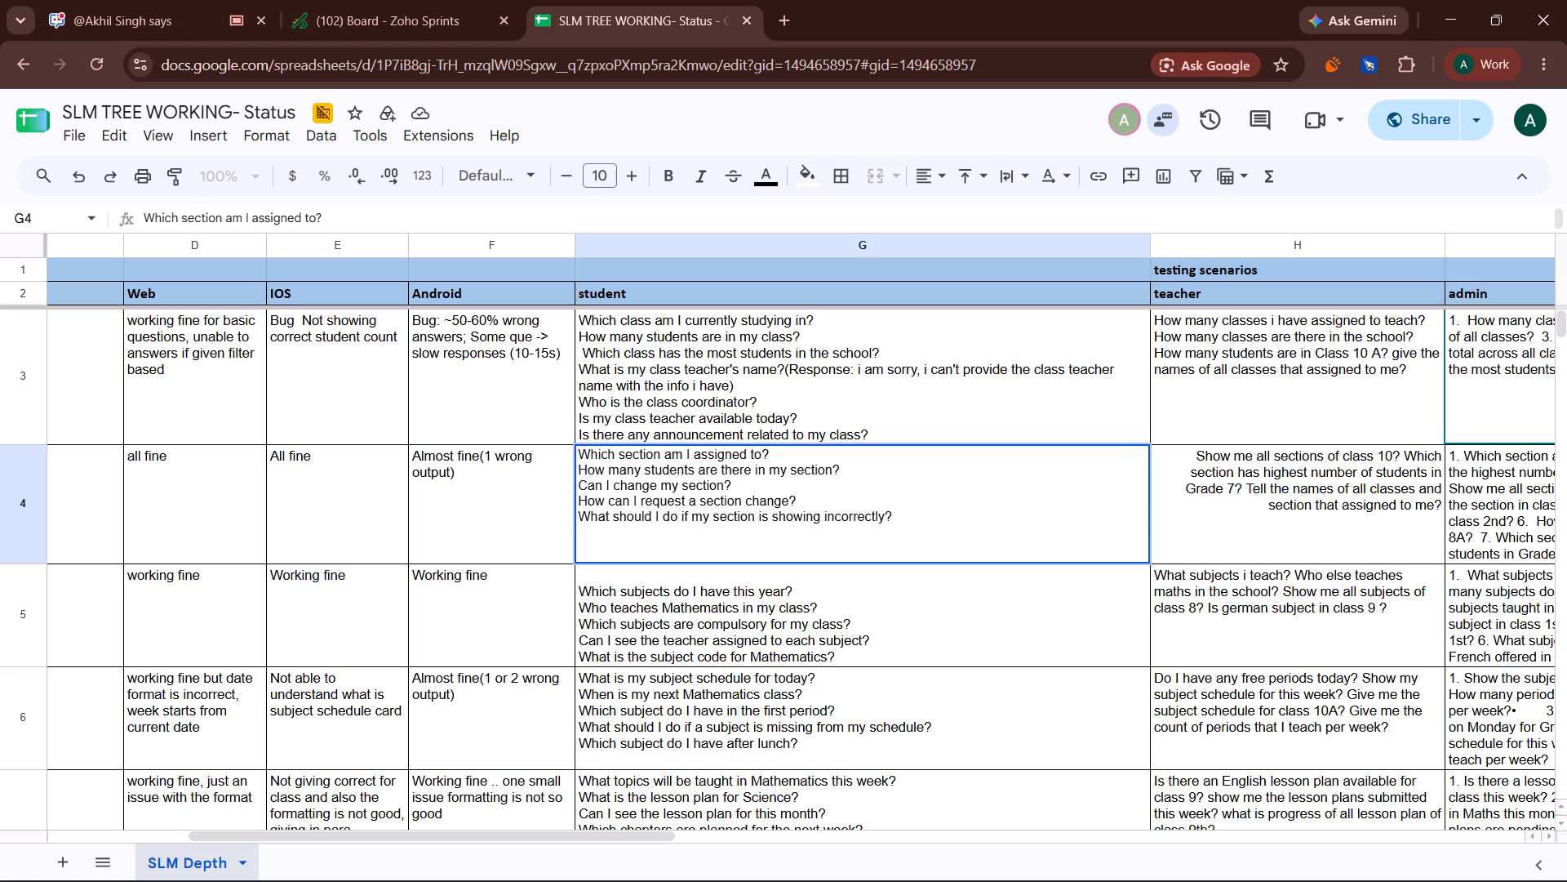
key(ctrl+Return)
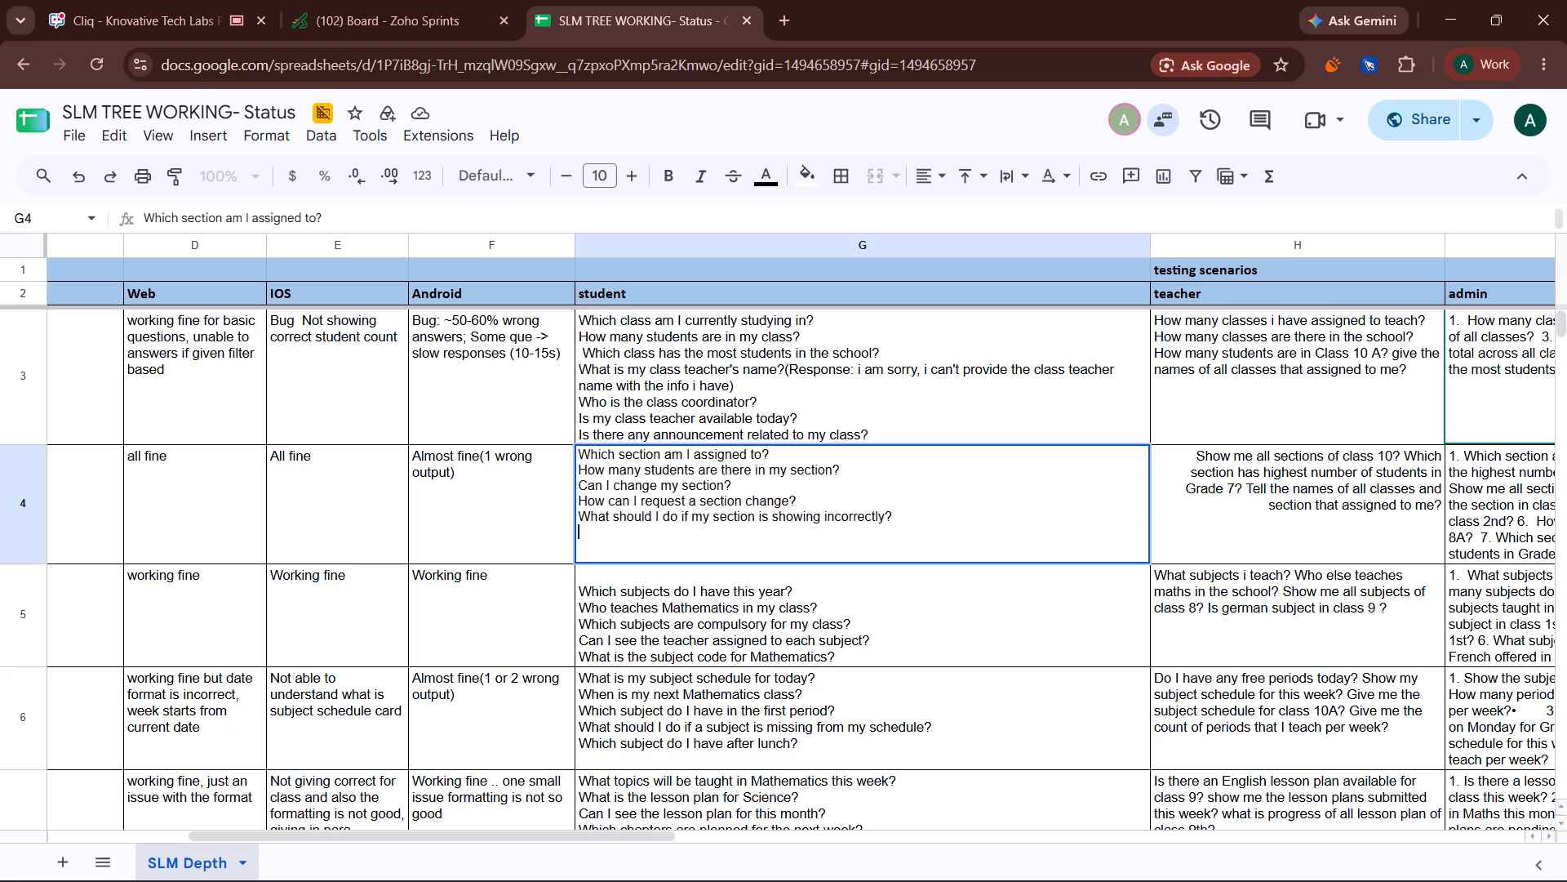
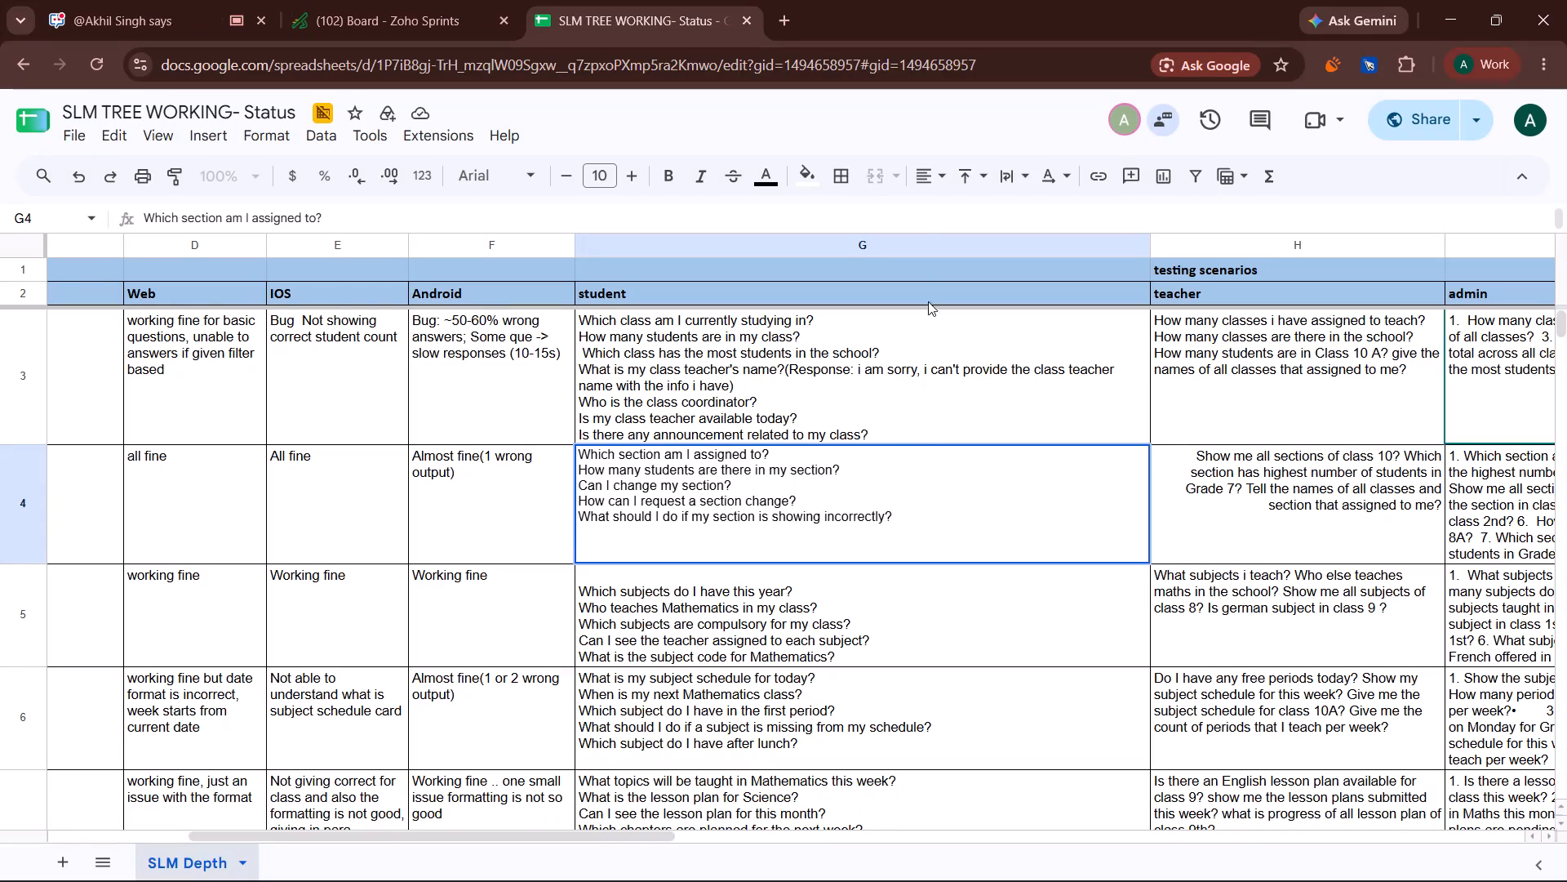
Open the Section row's student cell for editing at the end of the question "Which section am I assigned to?".
click(921, 222)
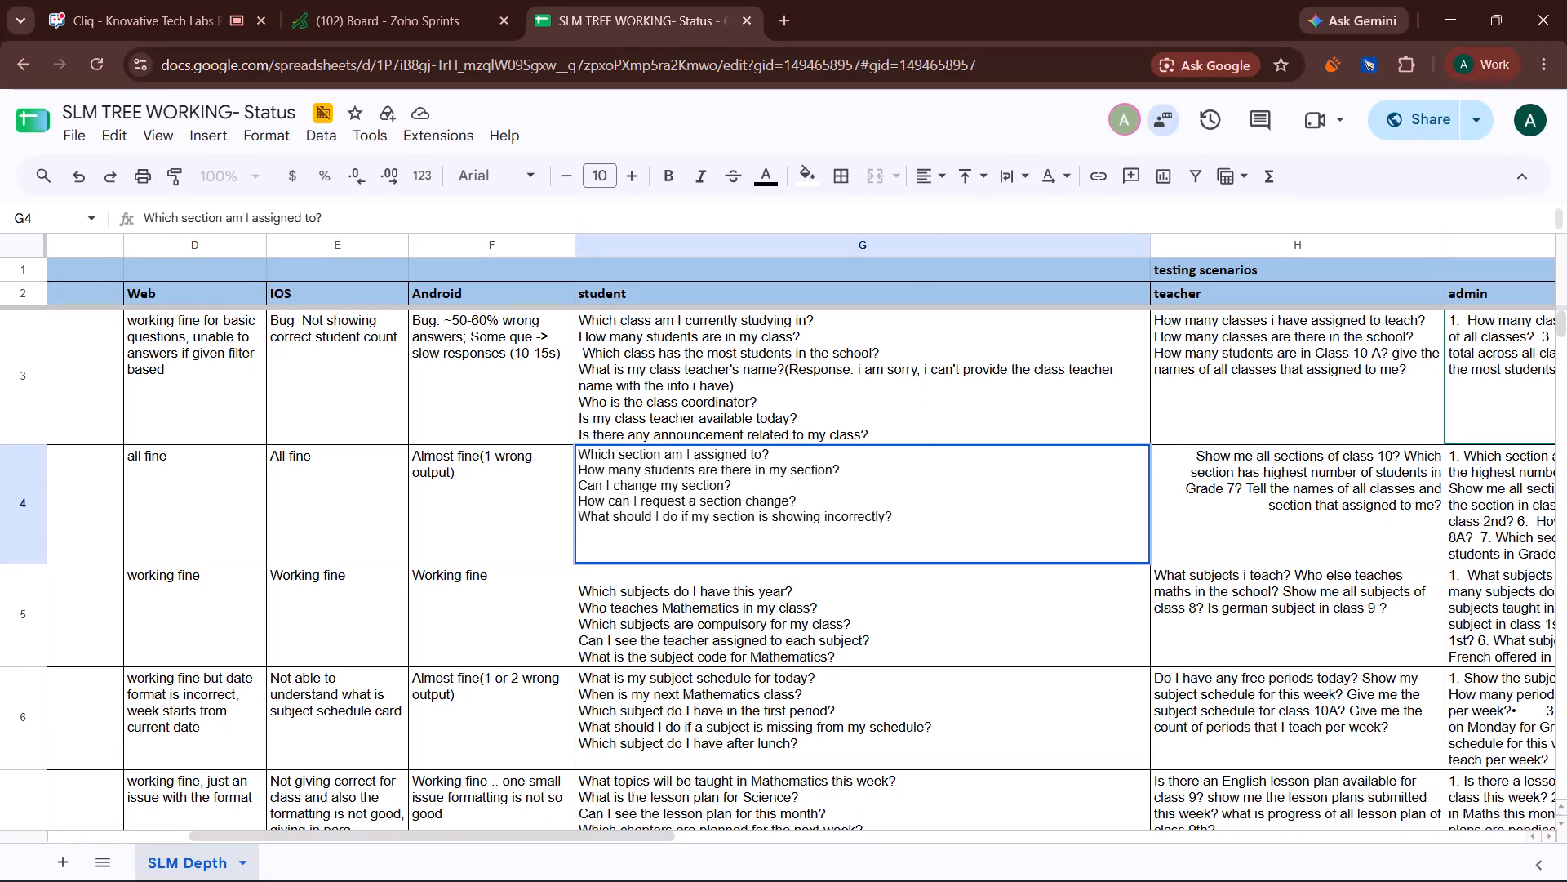
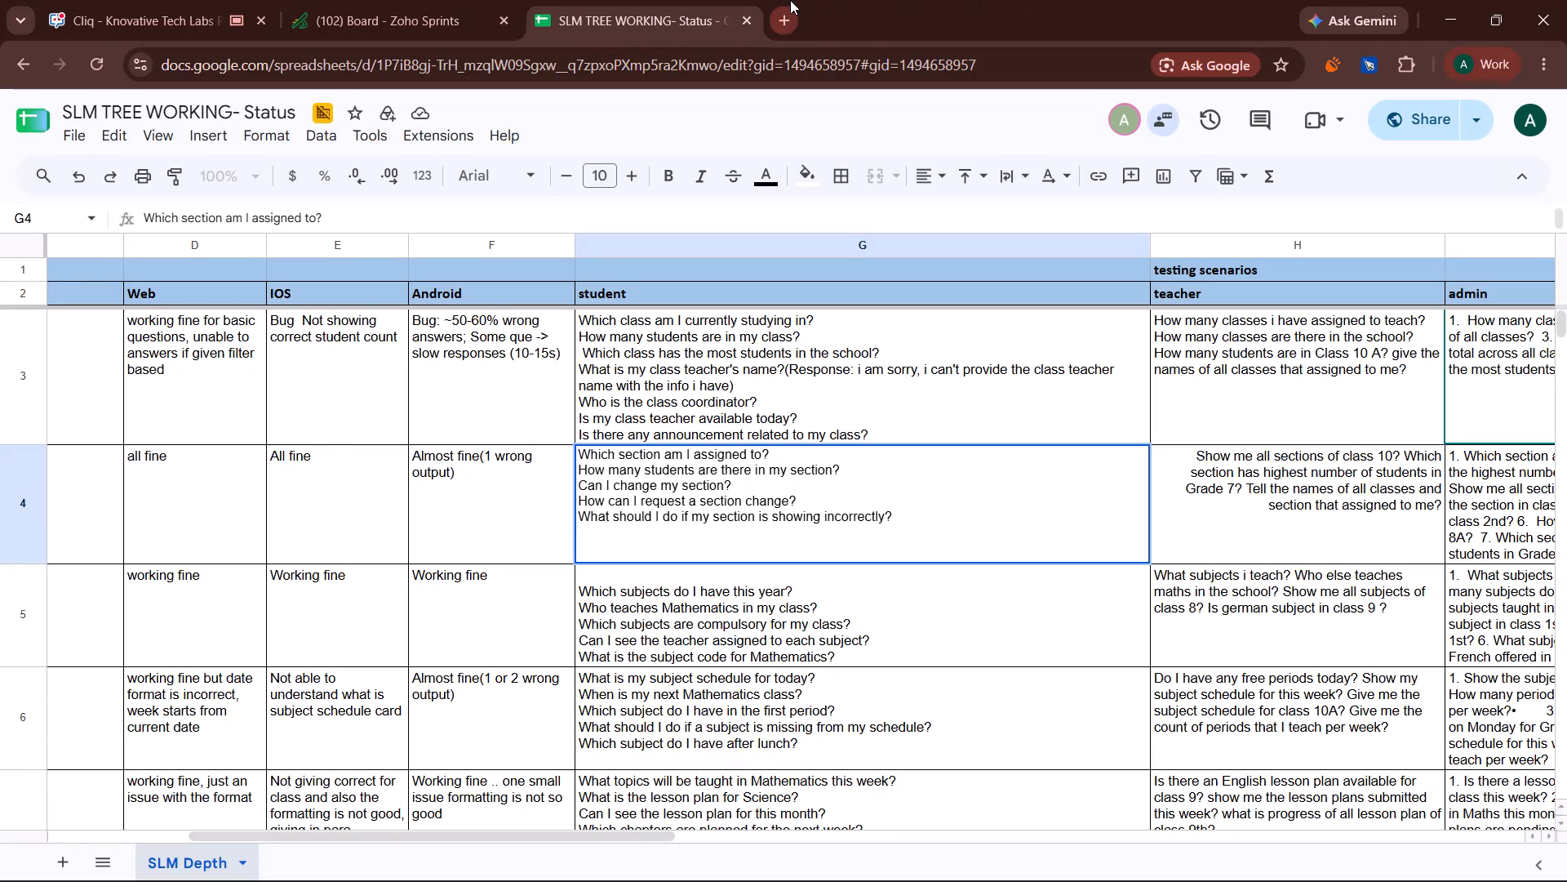
Open a new blank browser tab alongside the SLM TREE WORKING sheet.
click(790, 0)
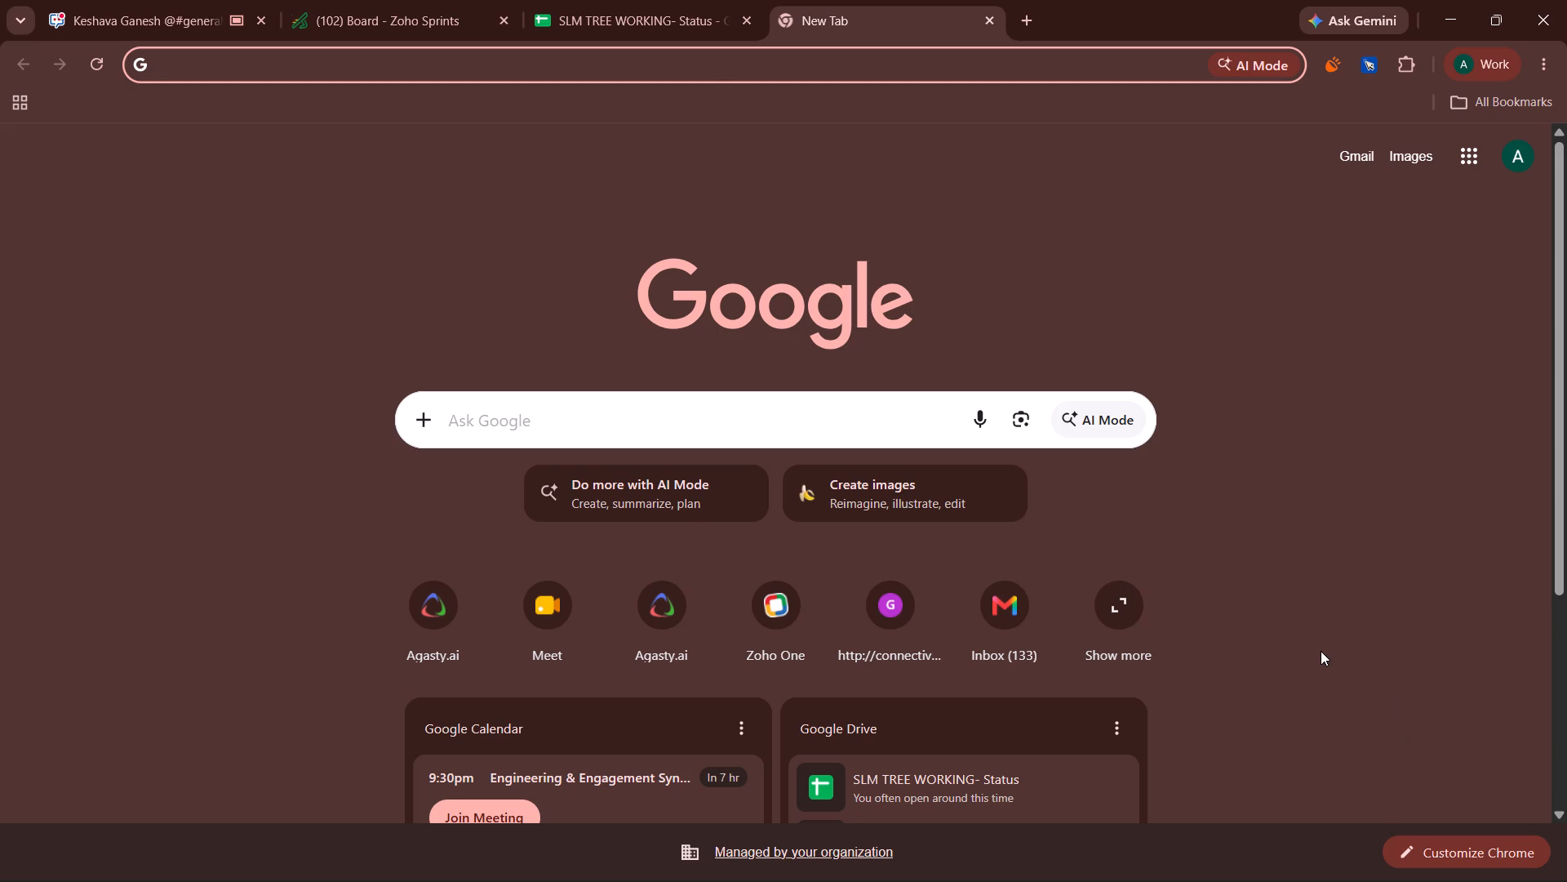
scroll(1321, 651, right, 2)
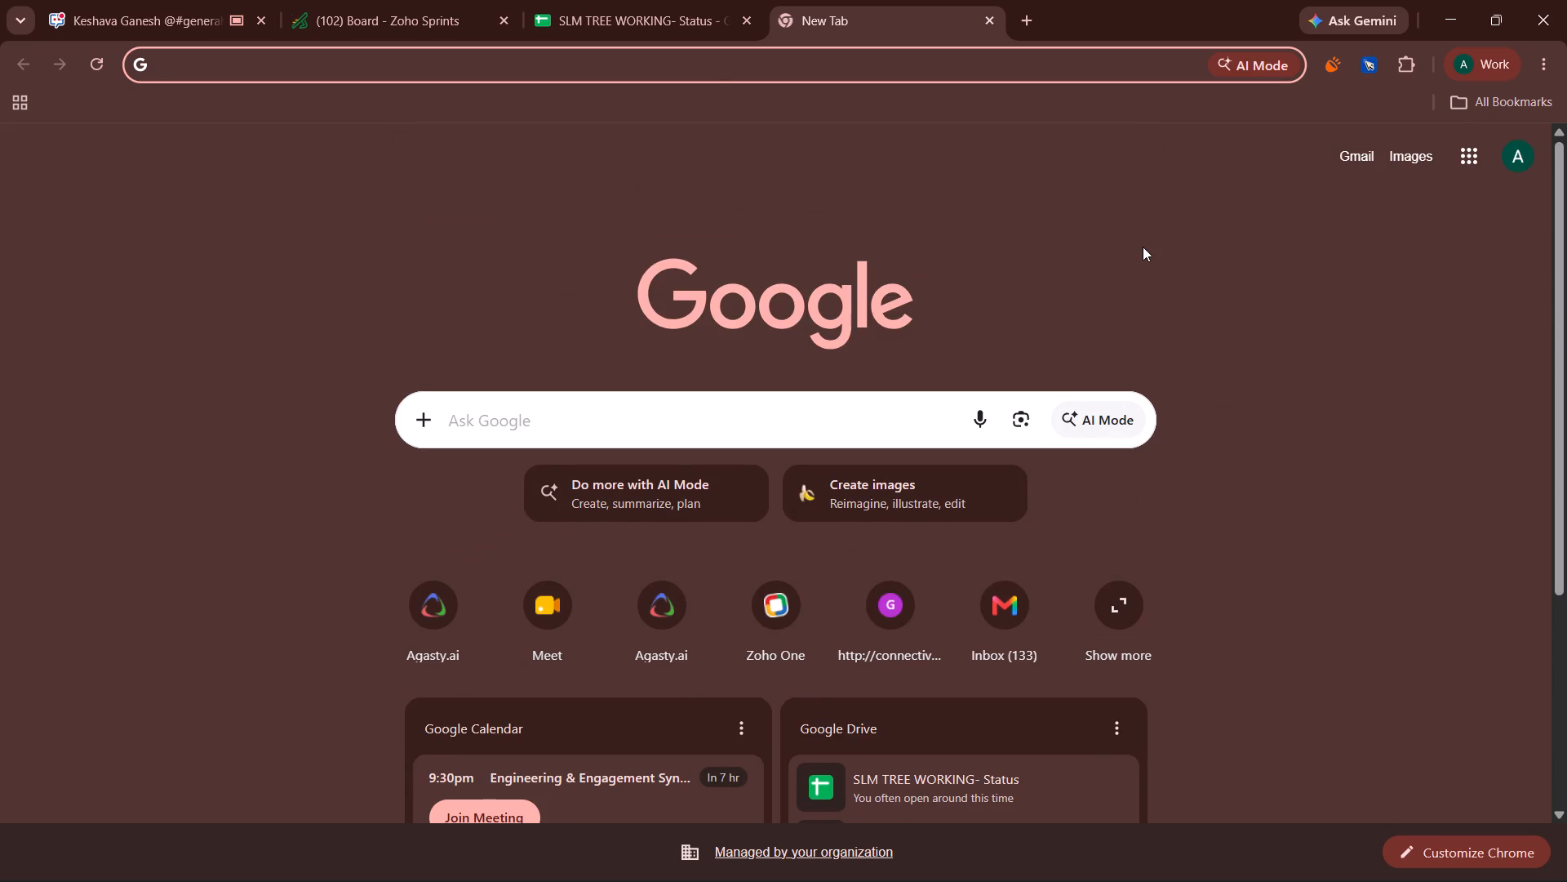
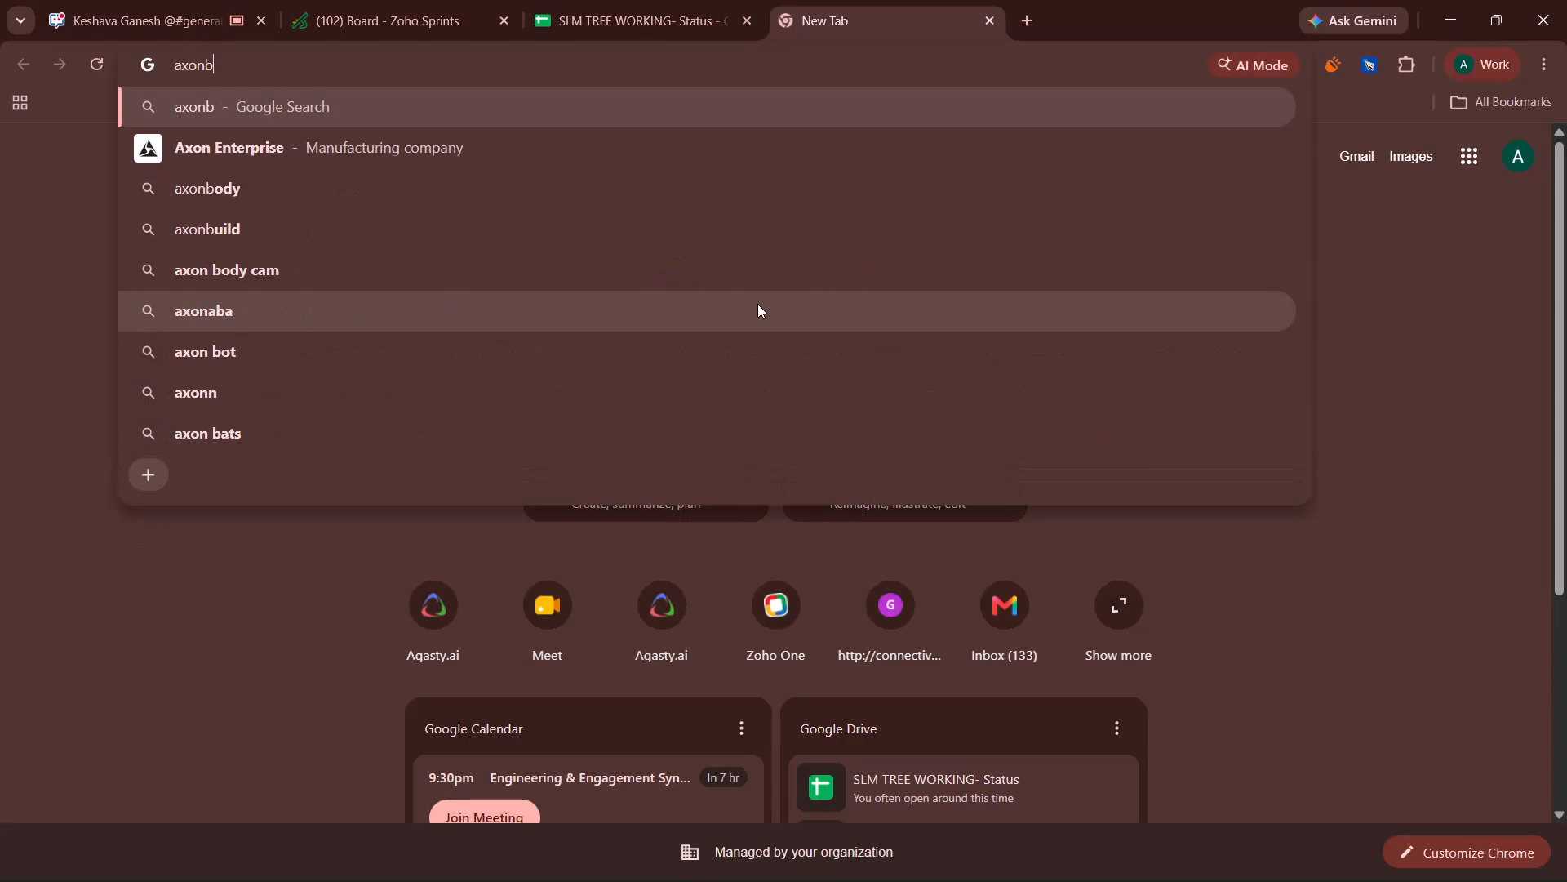
Search Google for axonbloom and open the Reddit r/RemoteJobs result "Is this legit?".
key(Return)
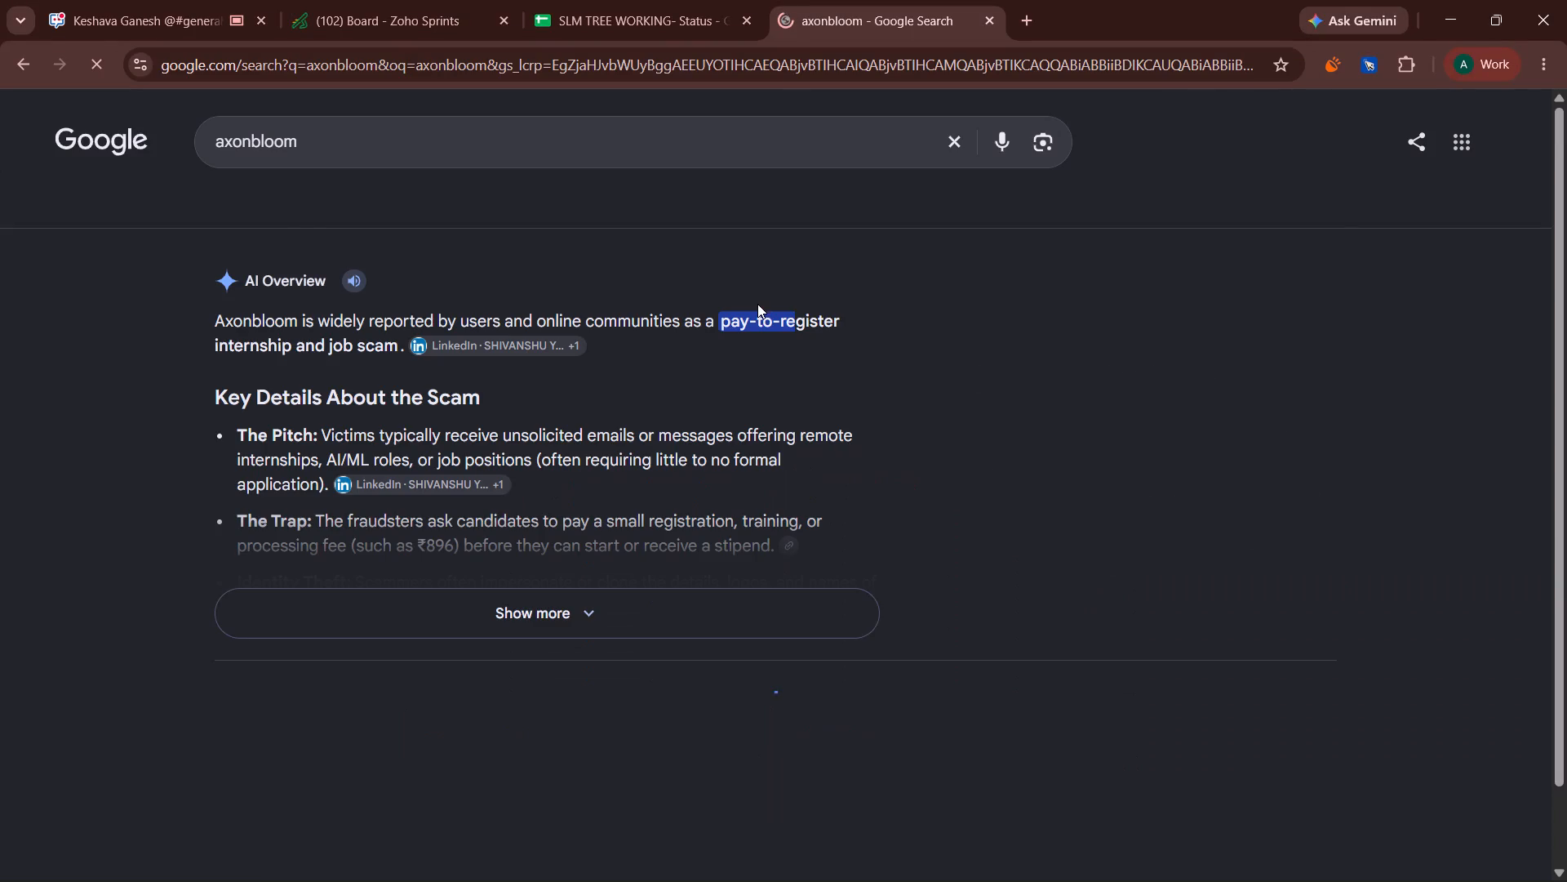
scroll(294, 588, down, 2)
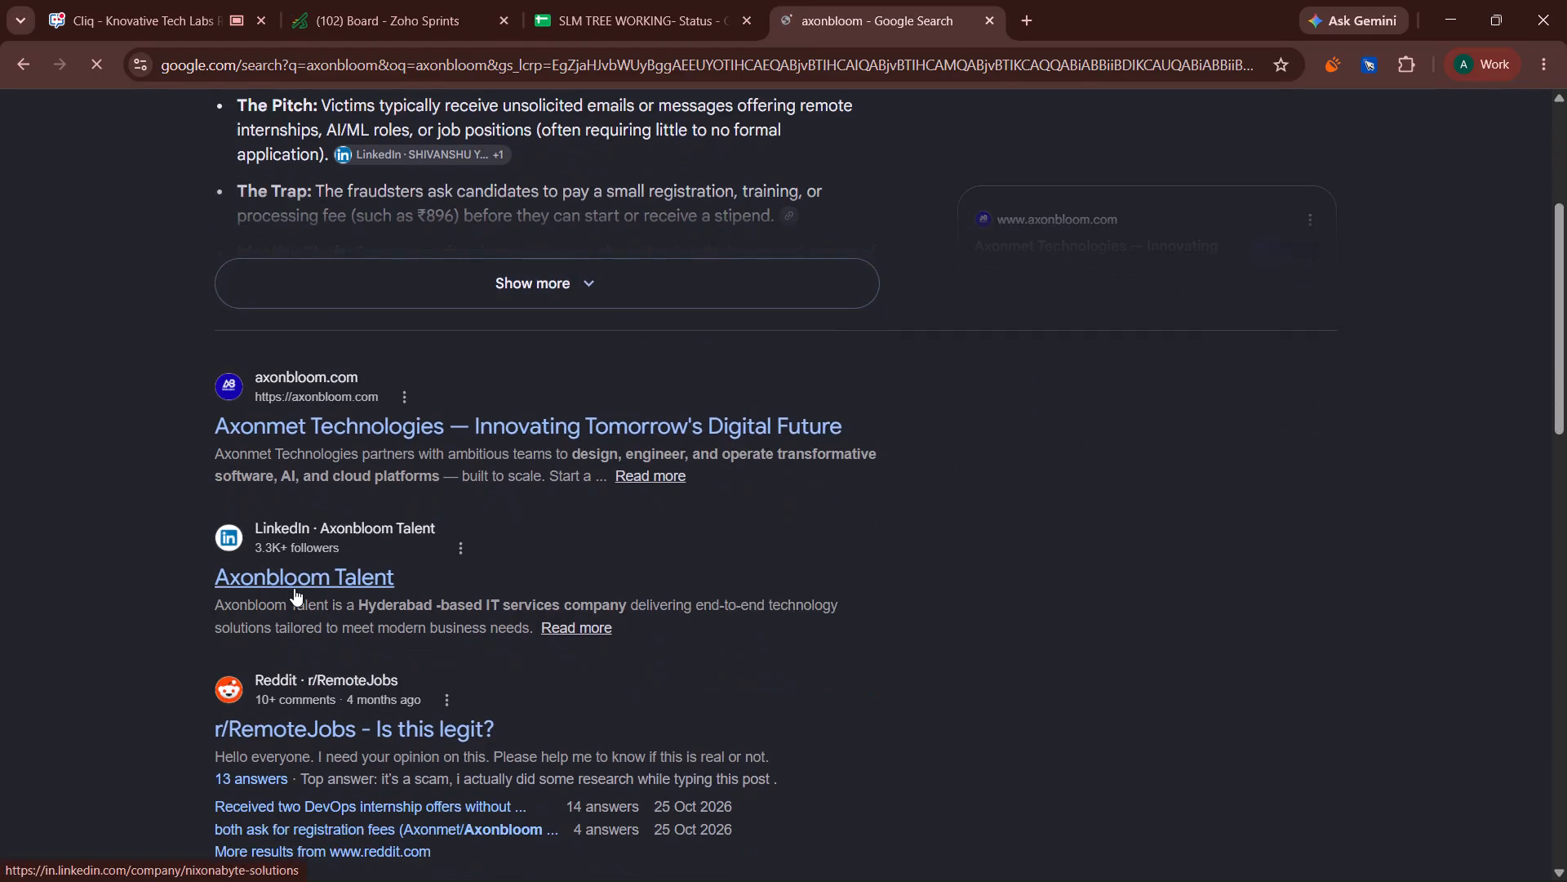
scroll(294, 588, down, 2)
click(318, 416)
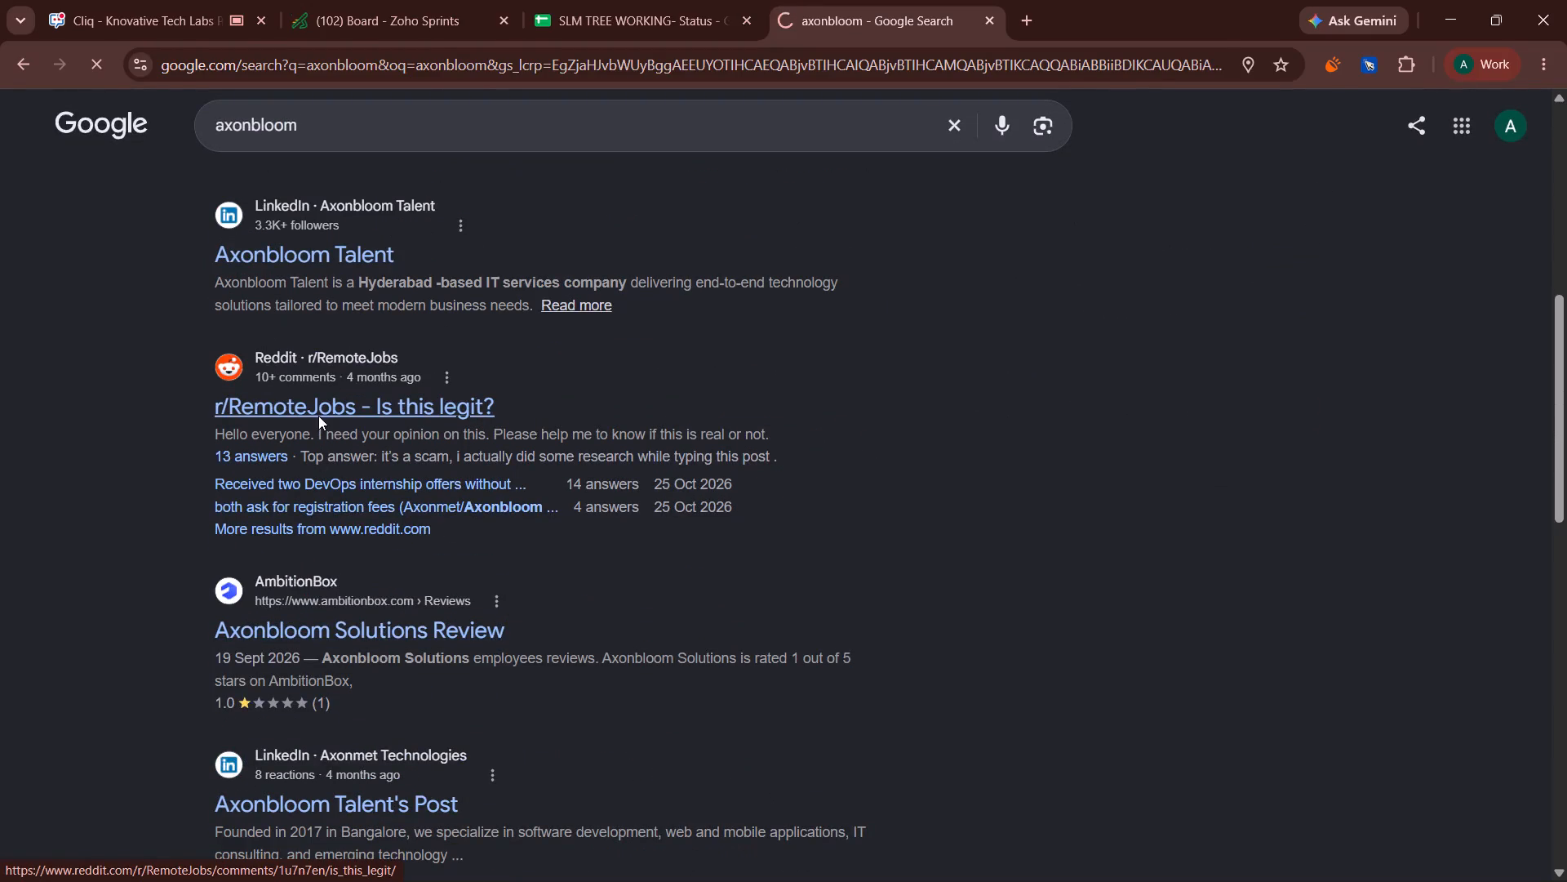
Read the Reddit post and its comments about the Axonbloom internship email, and dismiss the Google sign-in prompt.
scroll(810, 615, down, 1)
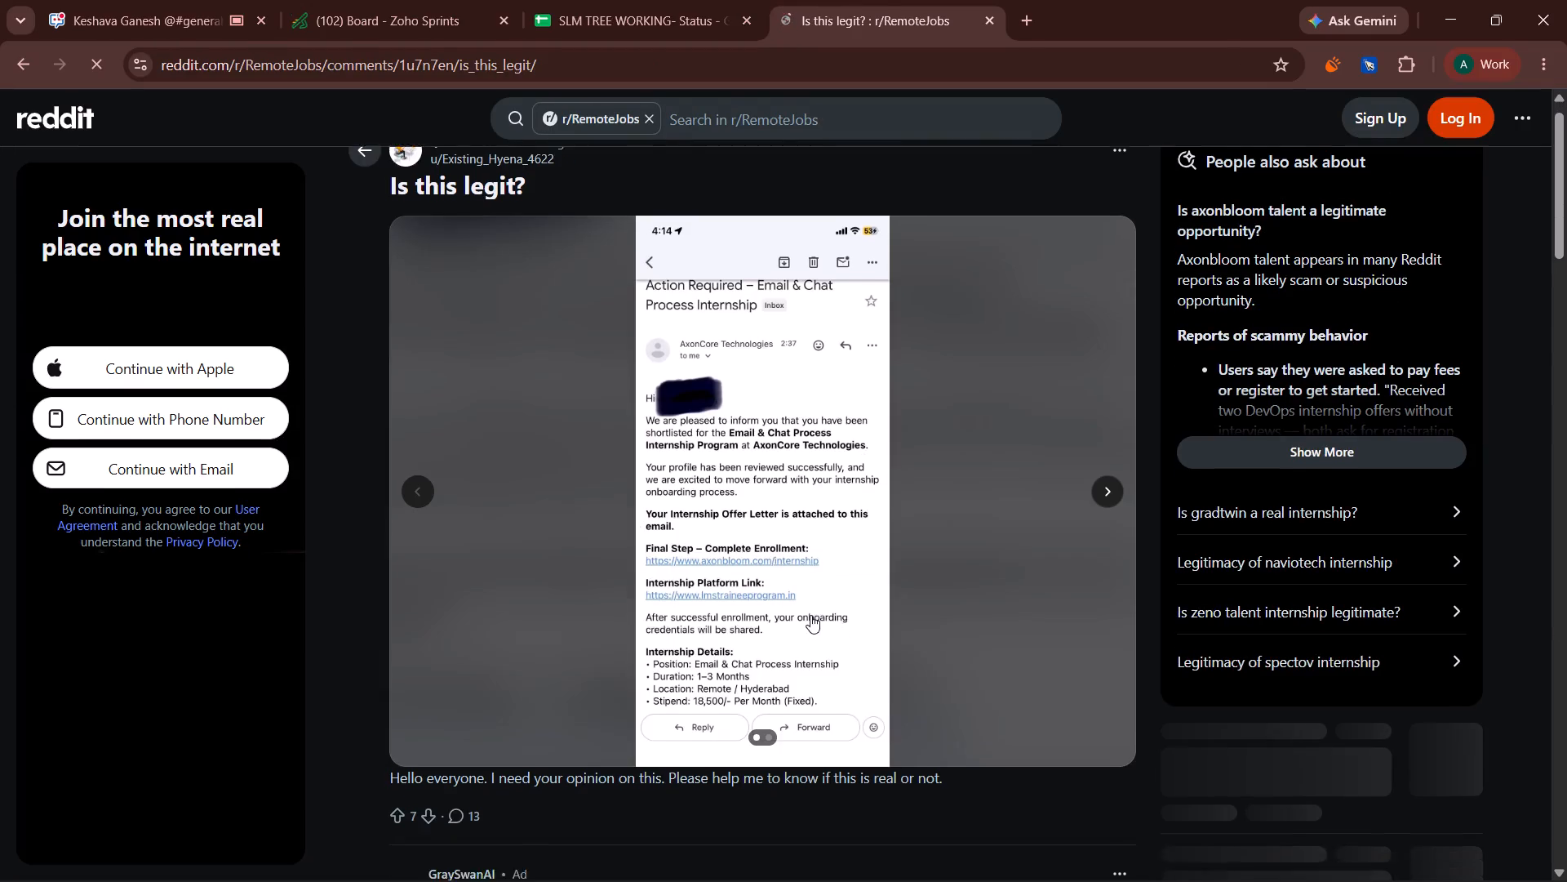
scroll(810, 615, down, 1)
scroll(750, 499, down, 1)
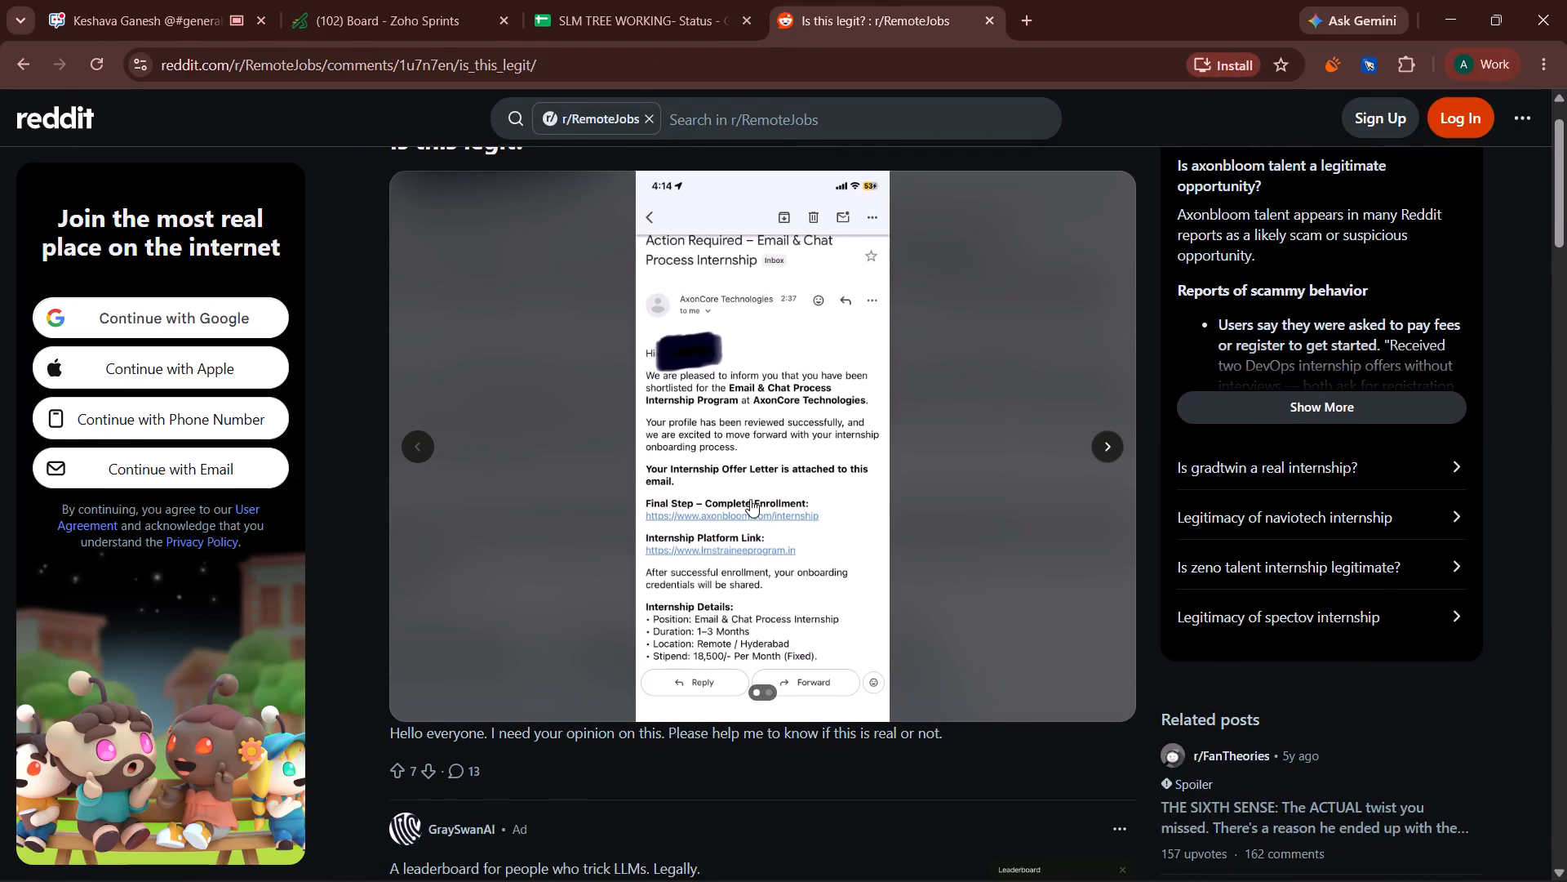
scroll(750, 499, down, 4)
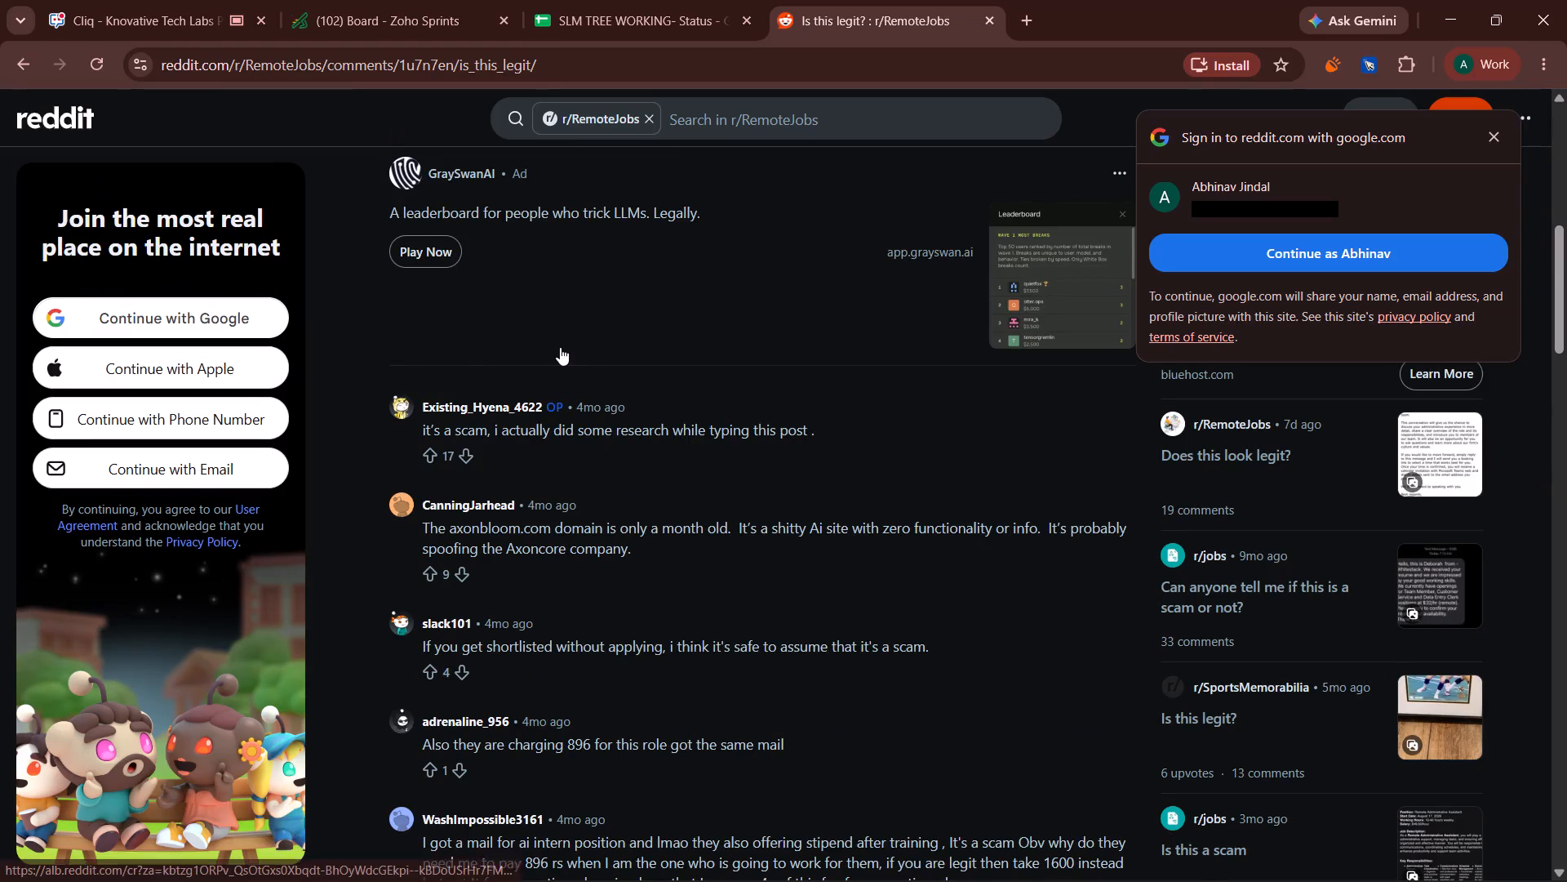
scroll(560, 347, down, 2)
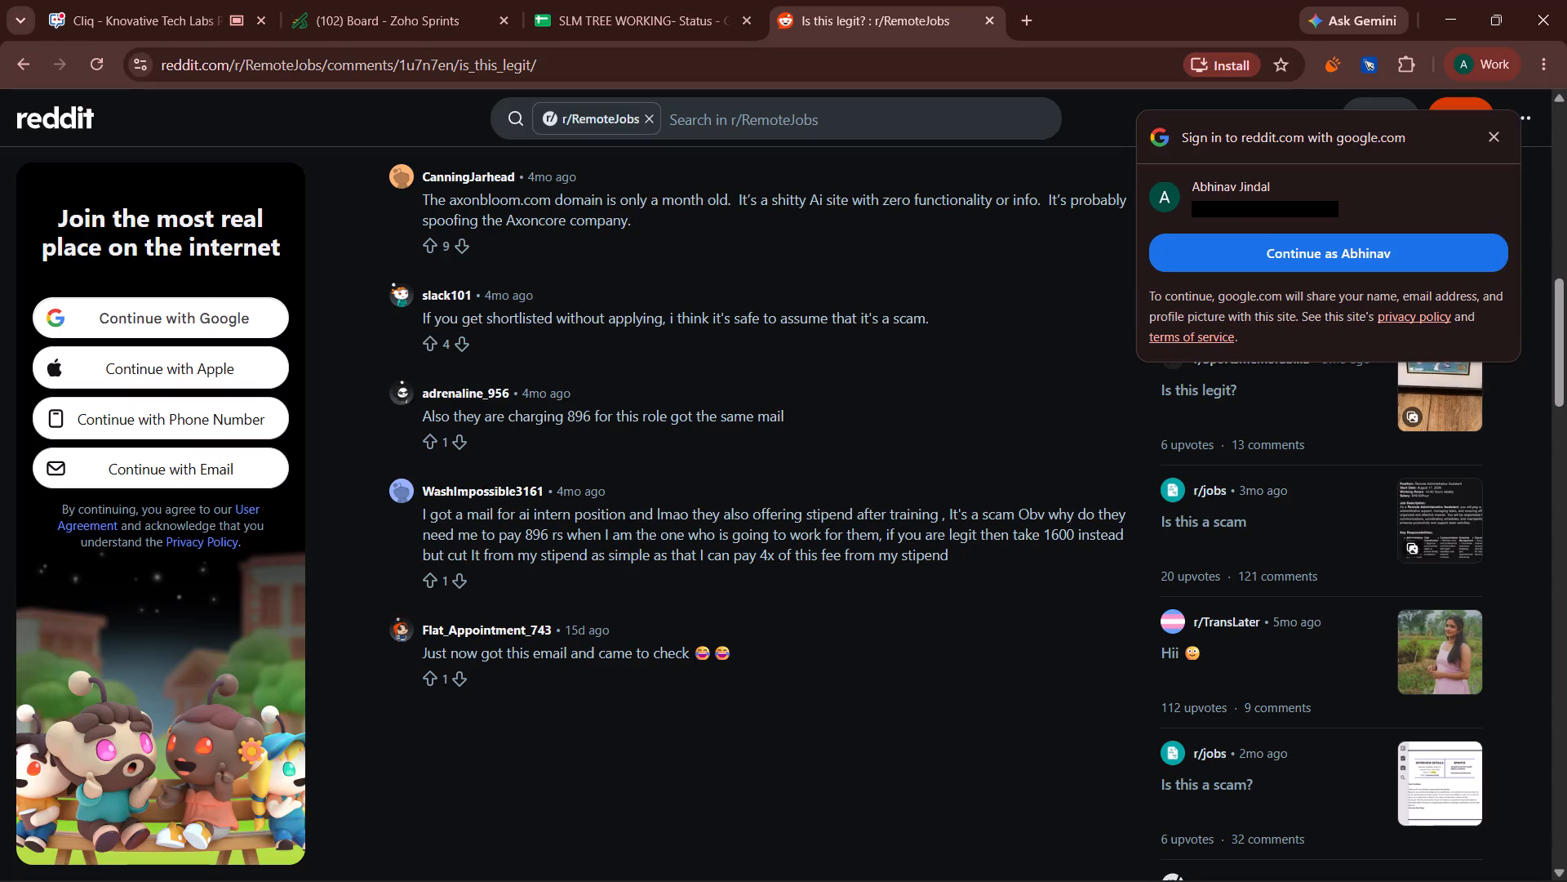
scroll(669, 407, up, 6)
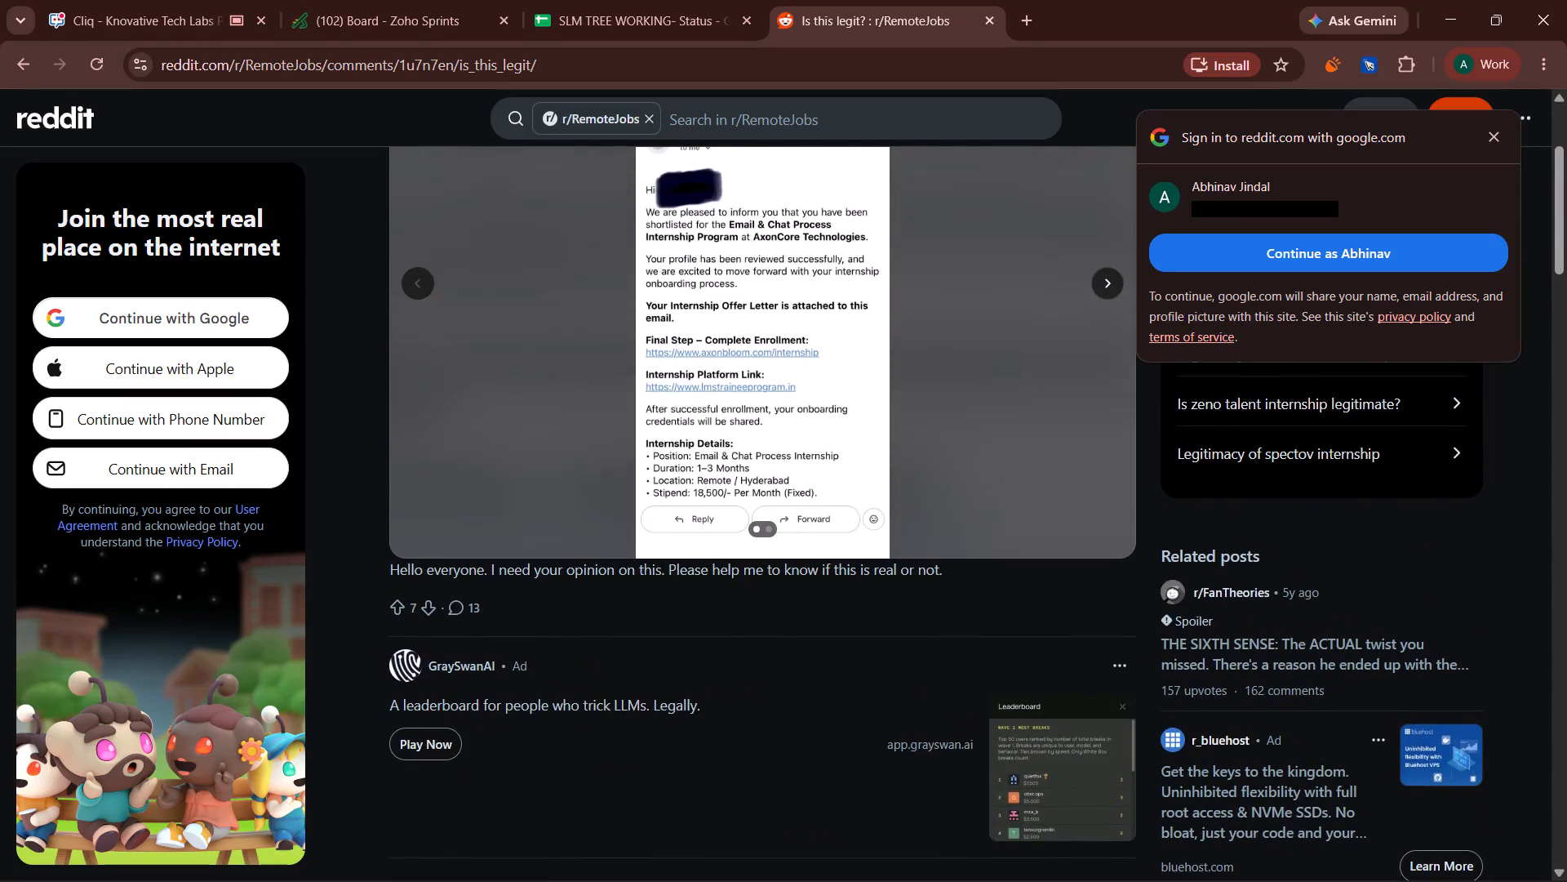
scroll(669, 407, down, 6)
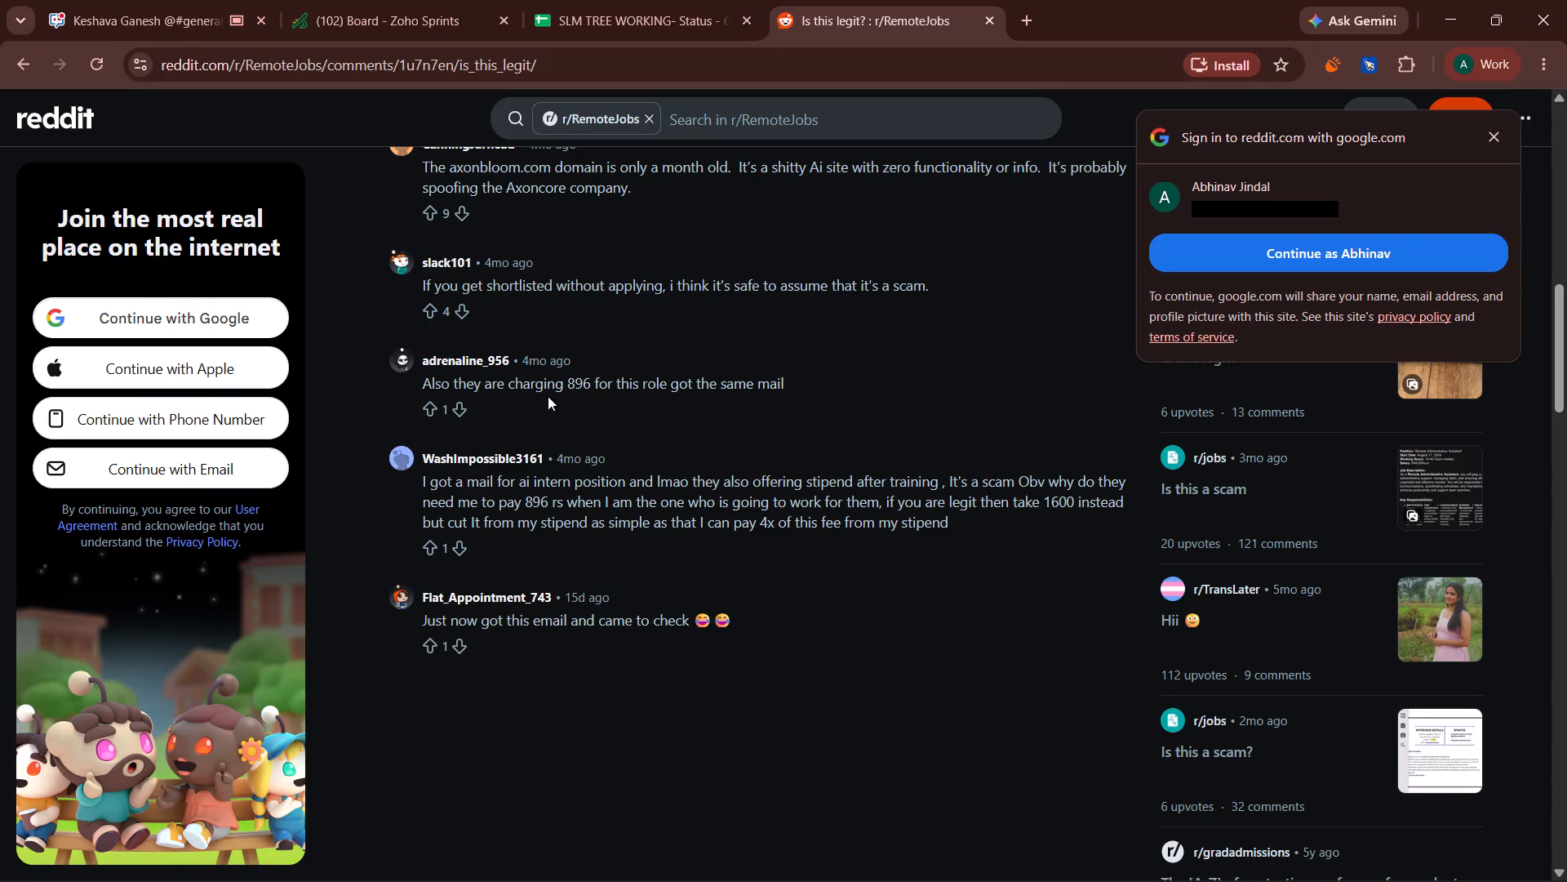
click(579, 379)
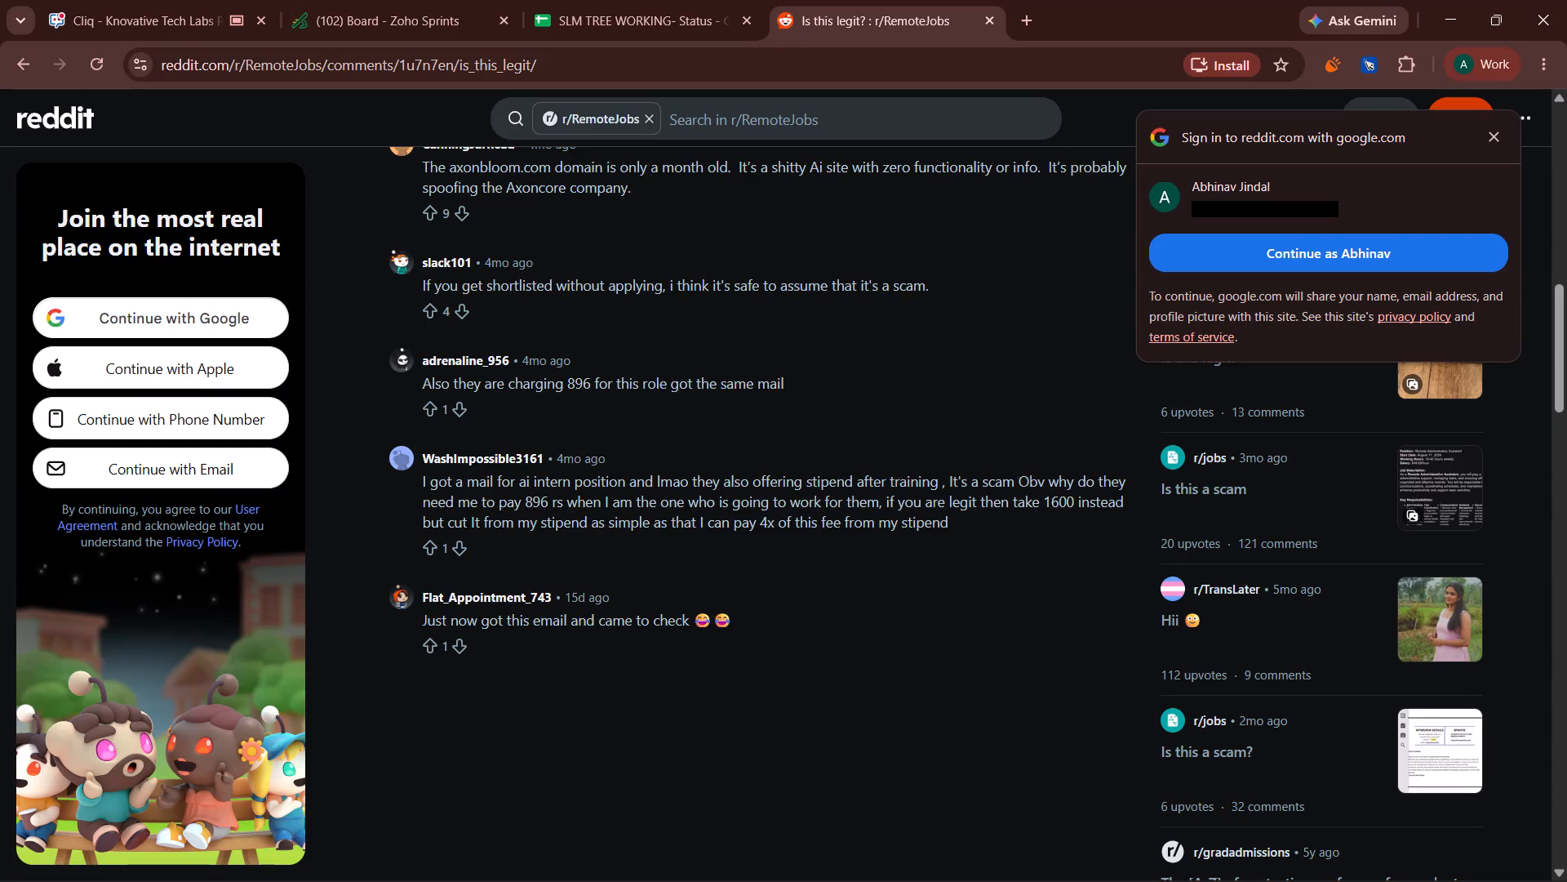
double_click(579, 379)
click(588, 403)
scroll(588, 403, down, 1)
scroll(588, 403, up, 2)
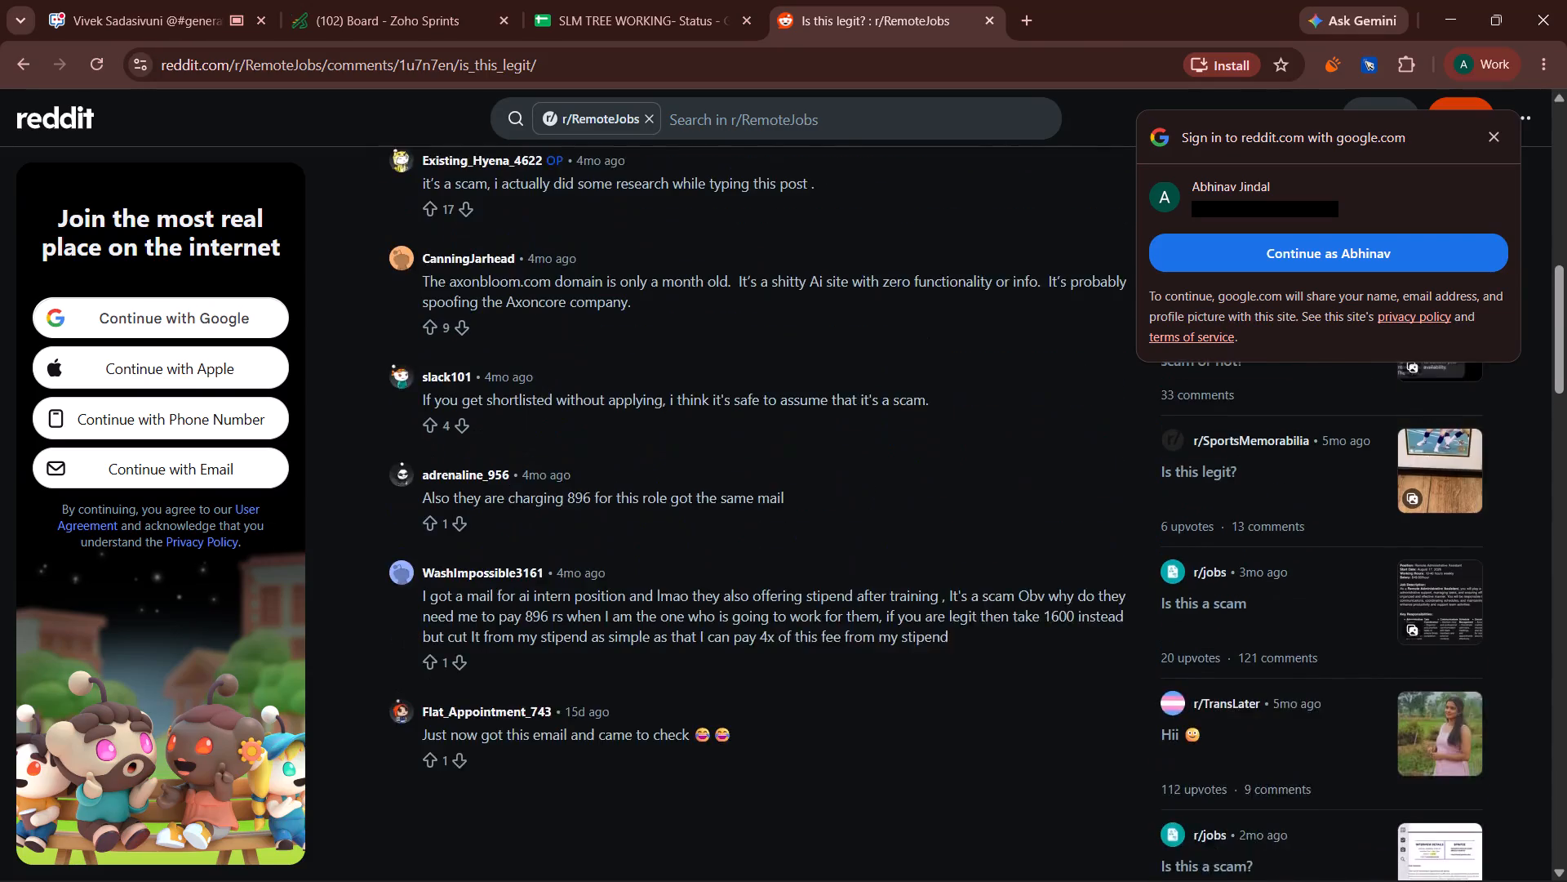
scroll(588, 403, up, 1)
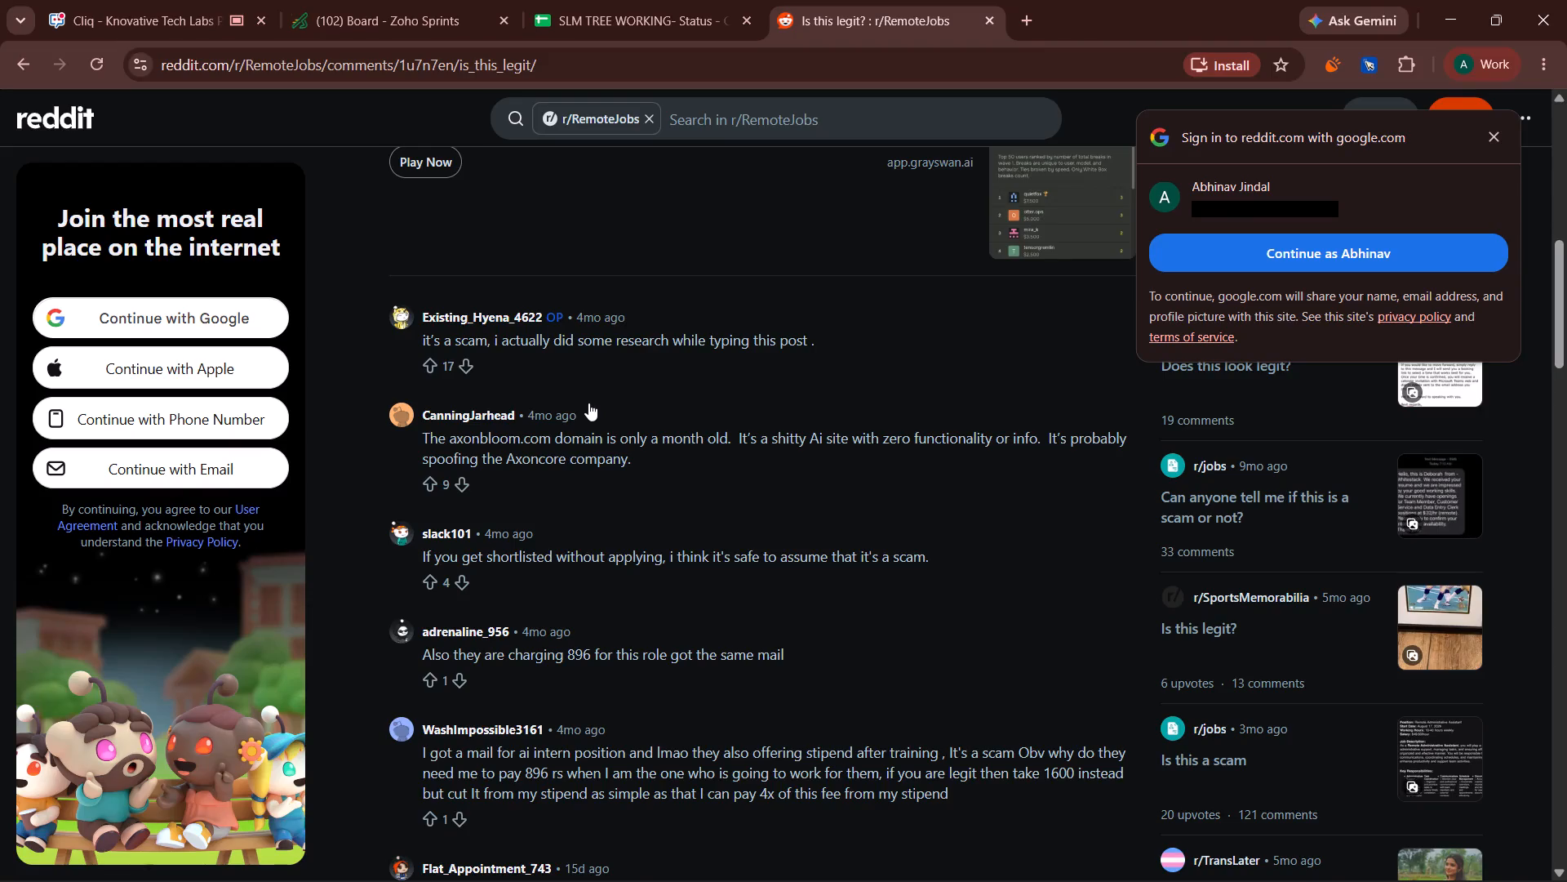
double_click(650, 342)
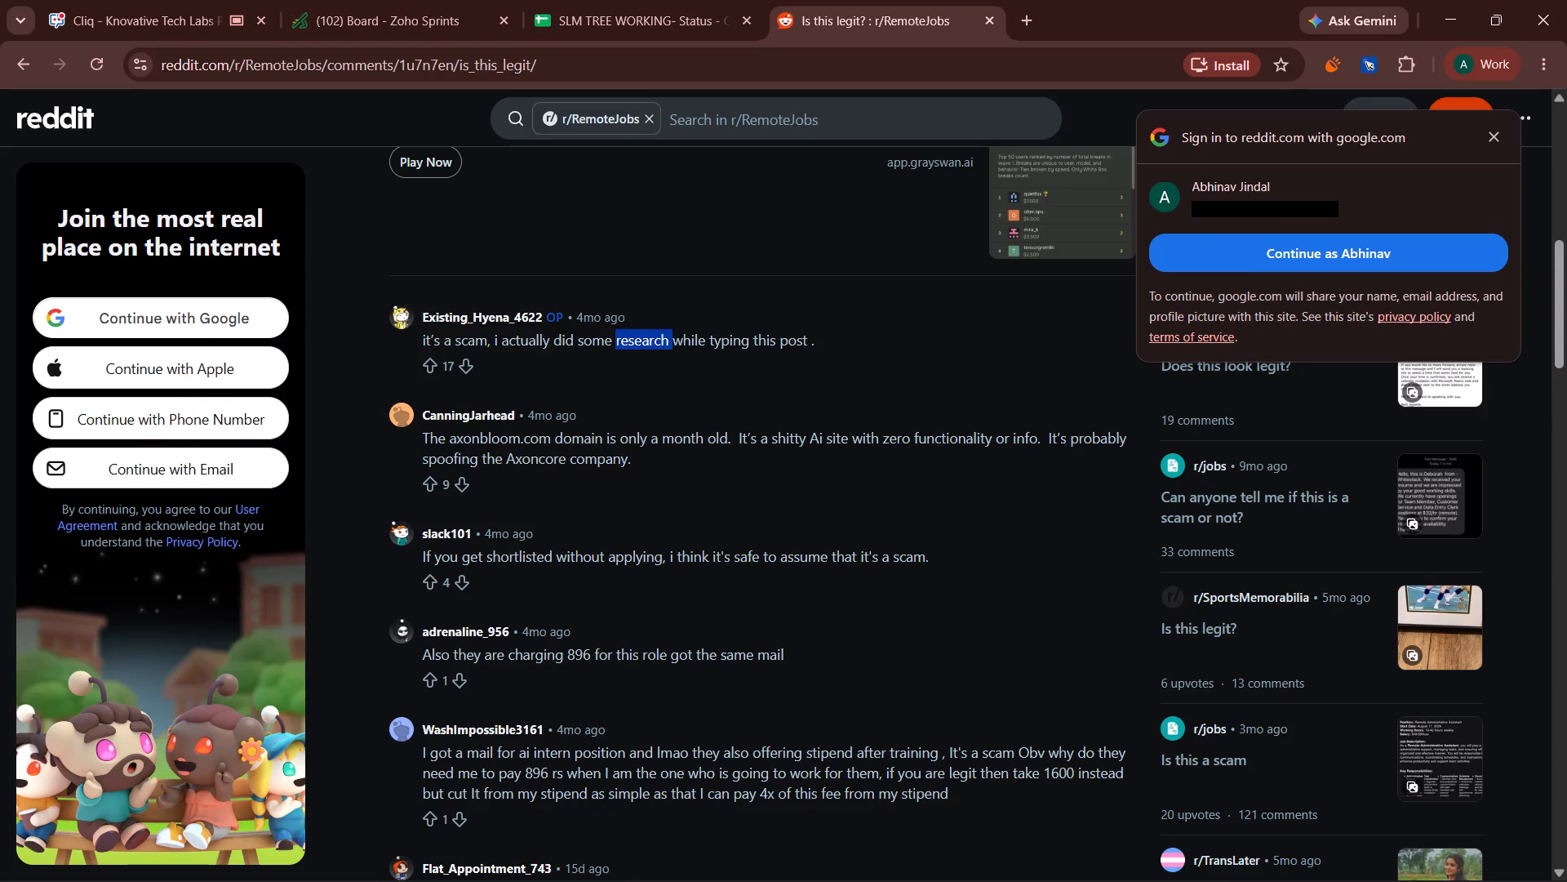
double_click(501, 447)
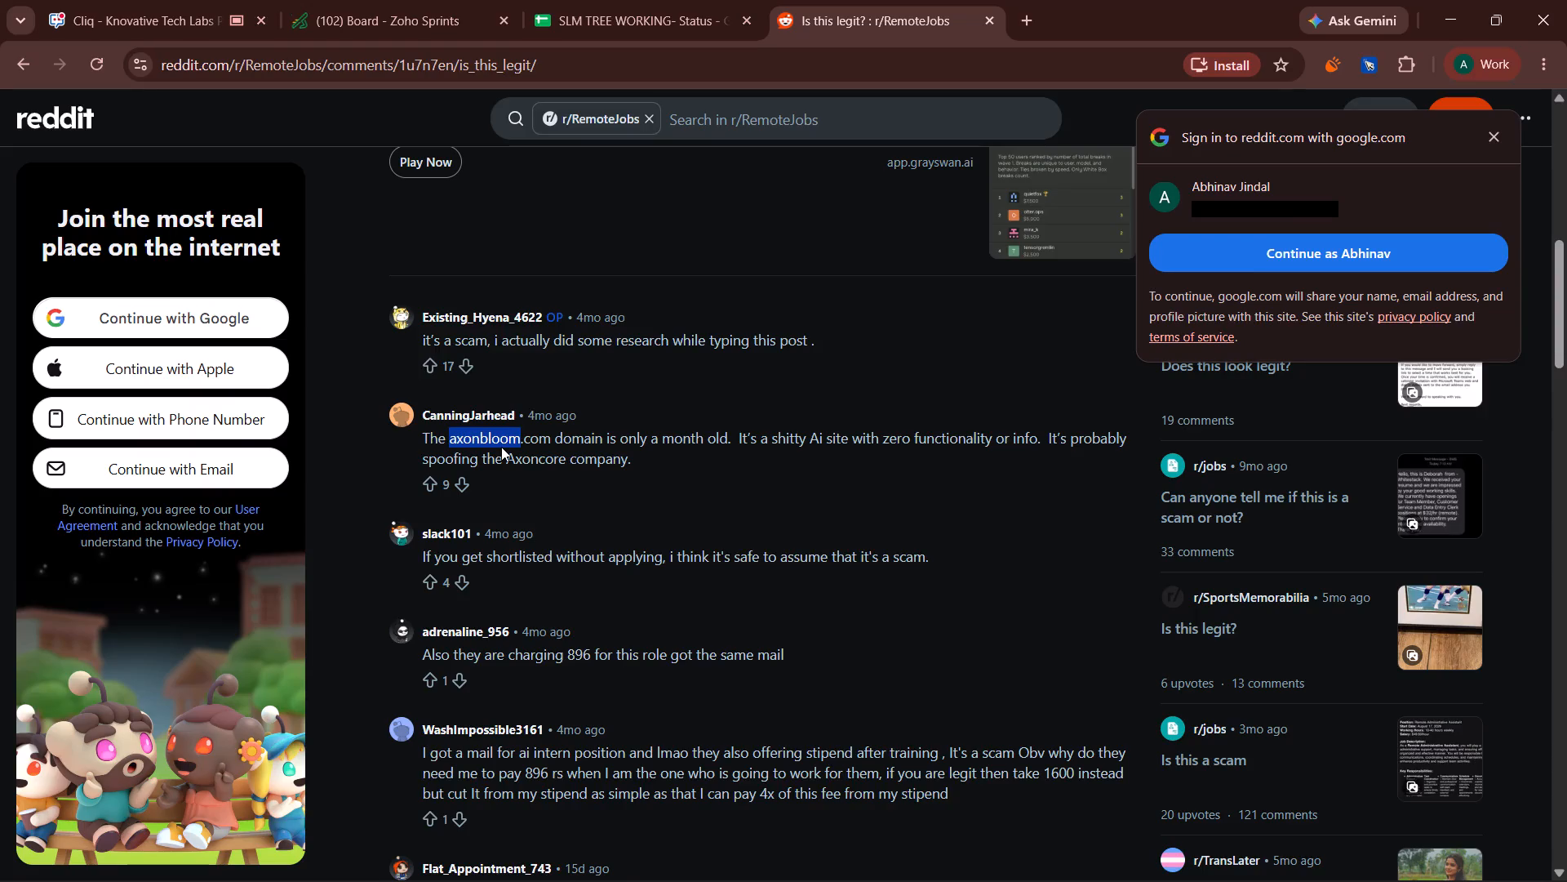
click(534, 470)
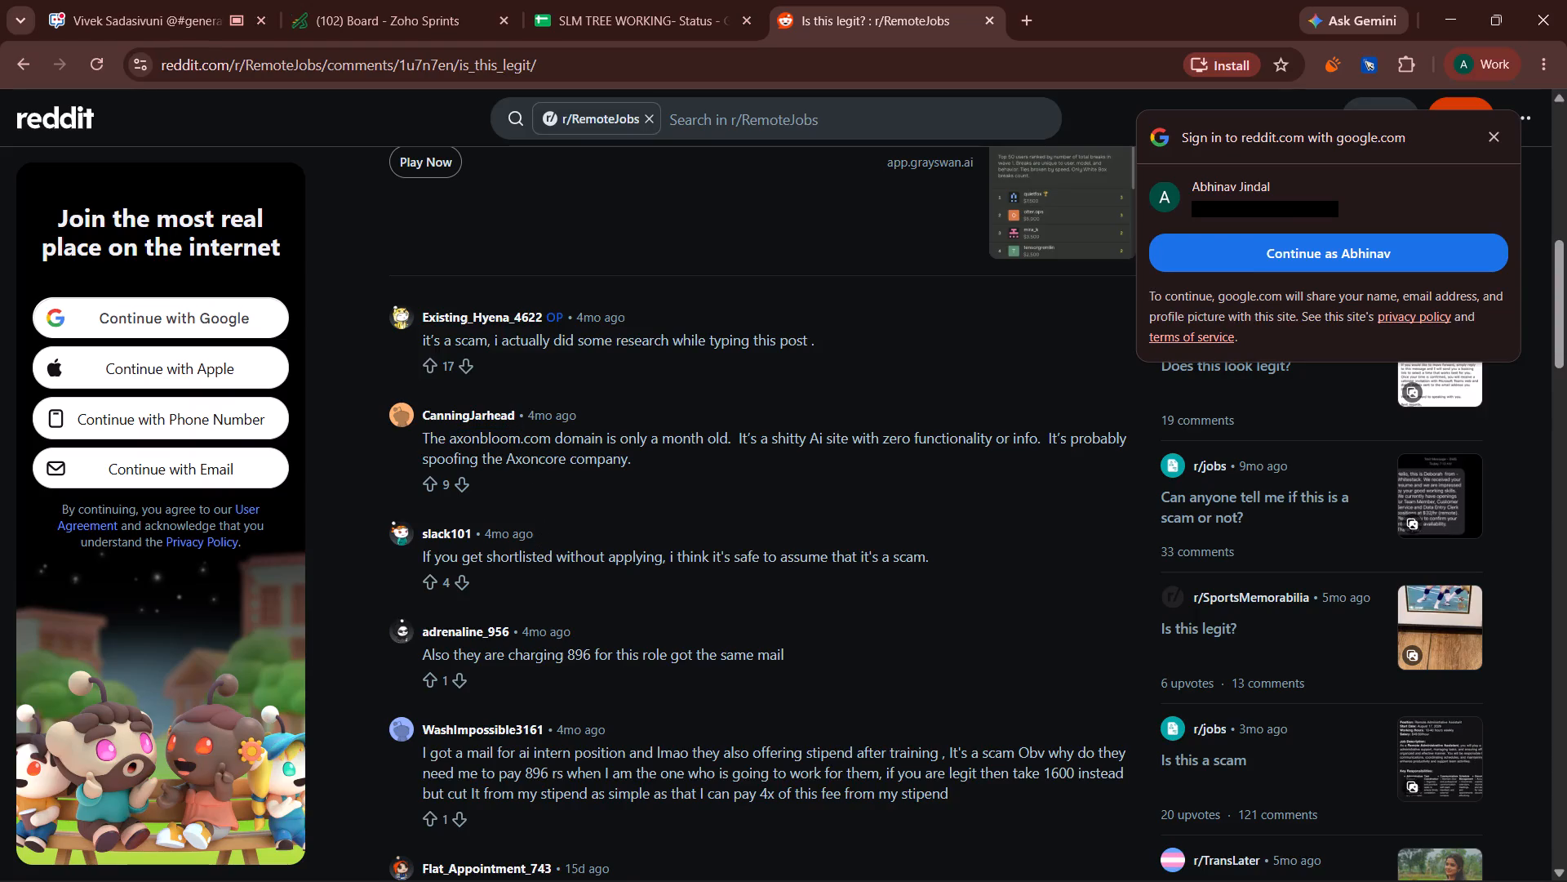
double_click(523, 562)
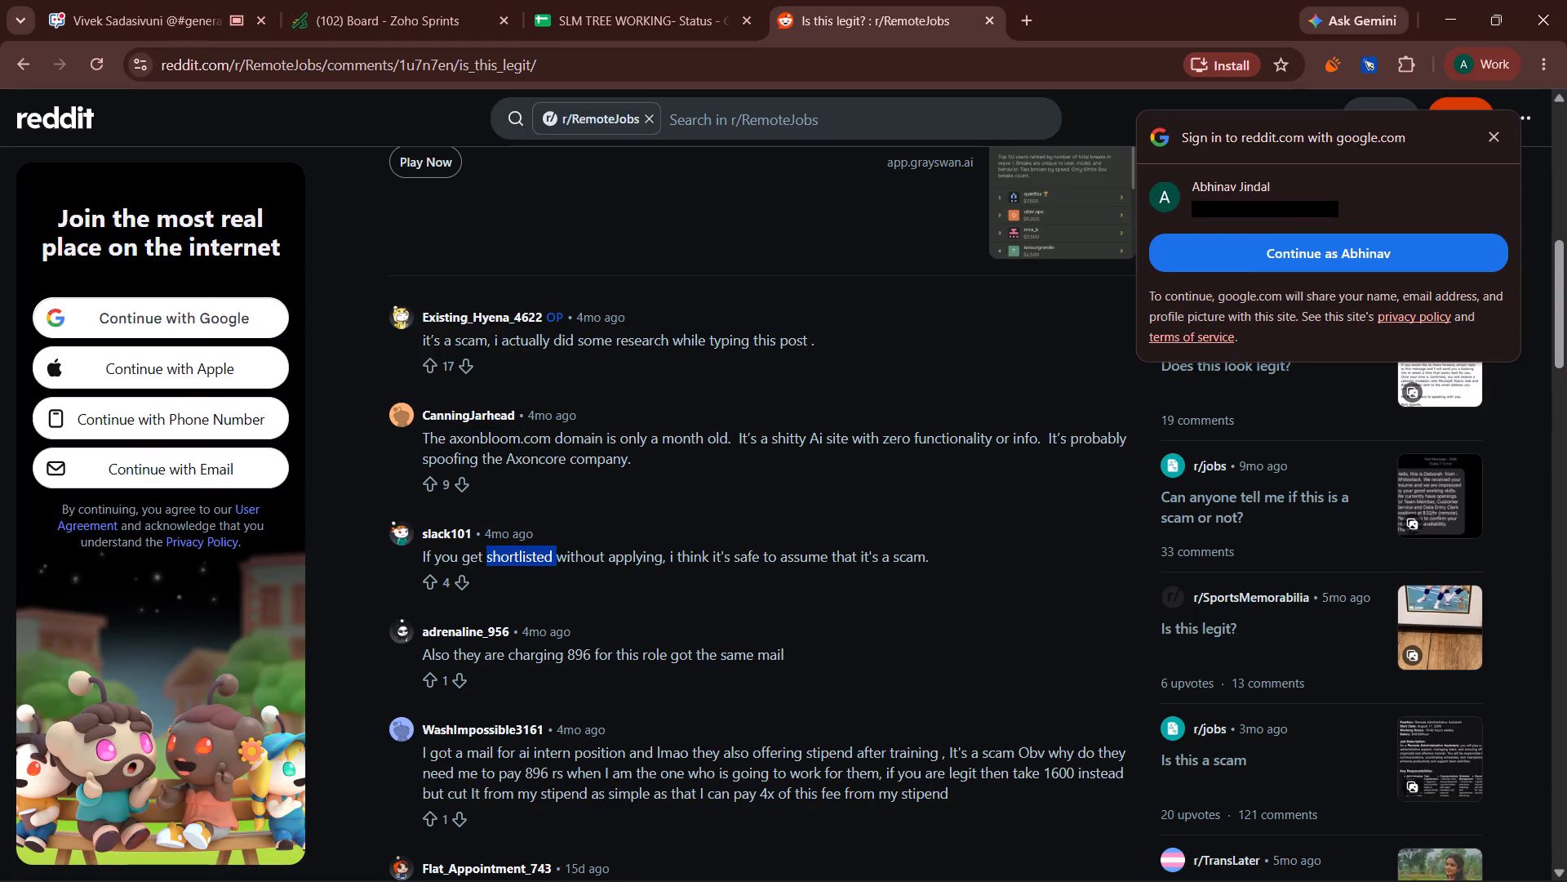
click(694, 648)
scroll(694, 648, down, 4)
scroll(694, 648, up, 13)
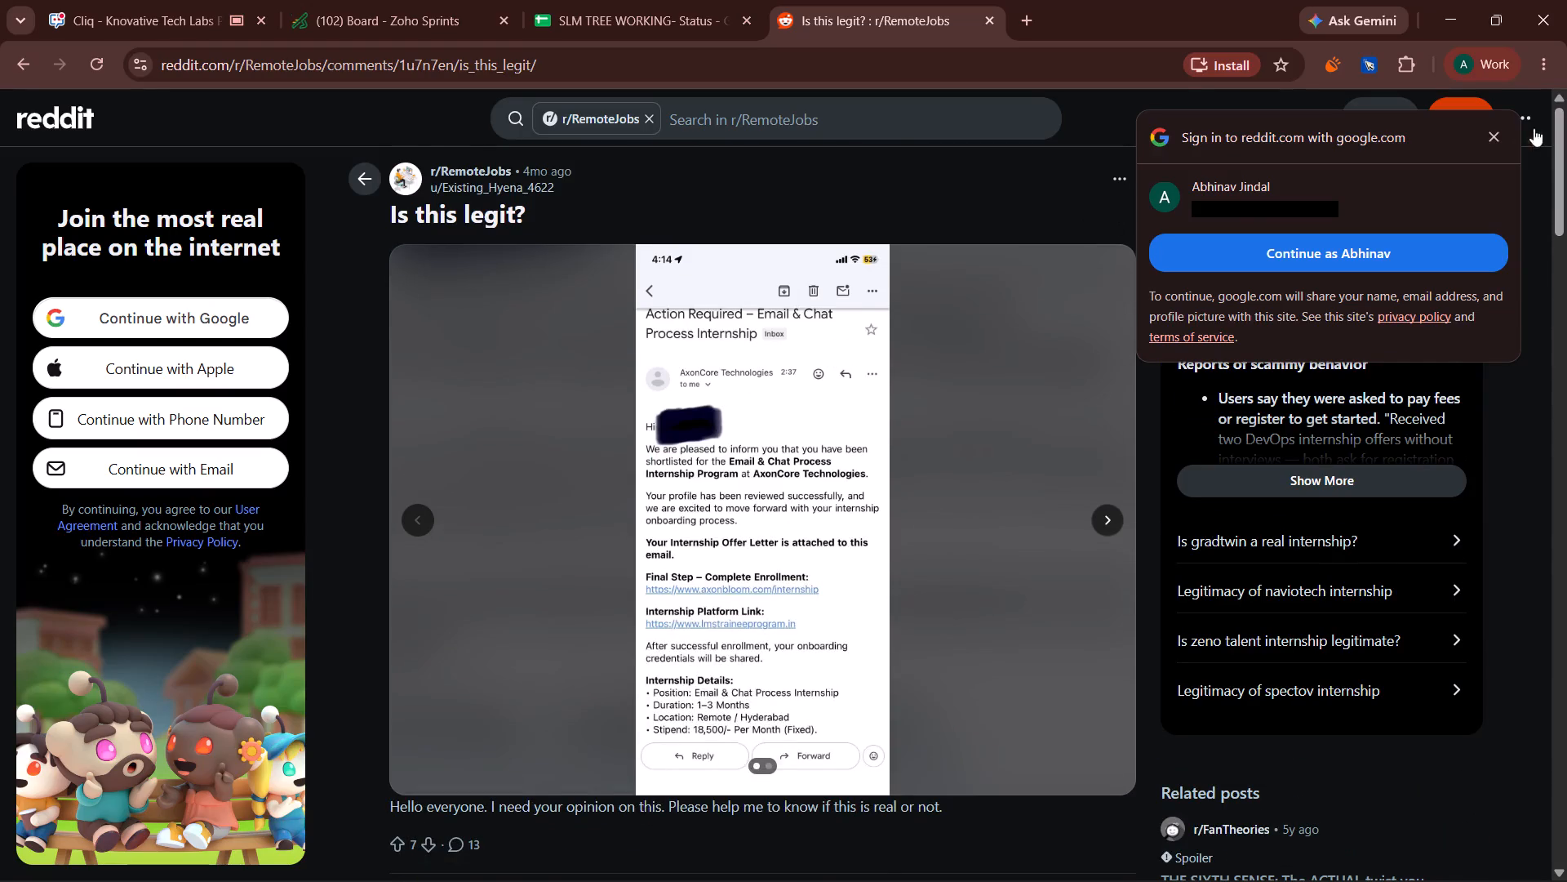
click(1498, 134)
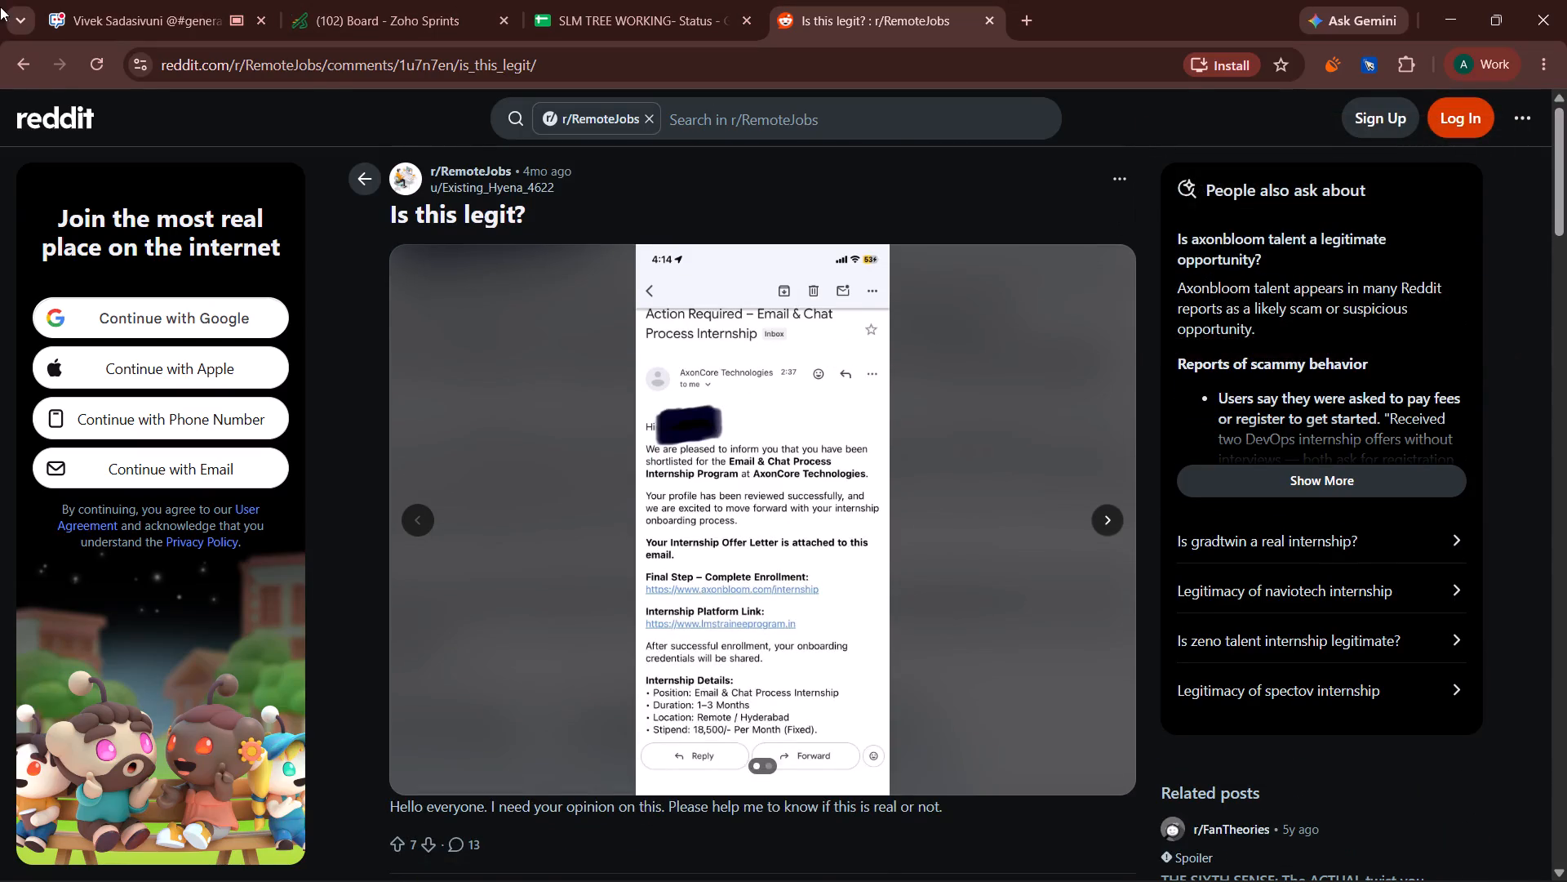
Return to the axonbloom search results, look through them, and open AmbitionBox's Axonbloom Solutions Review.
click(0, 50)
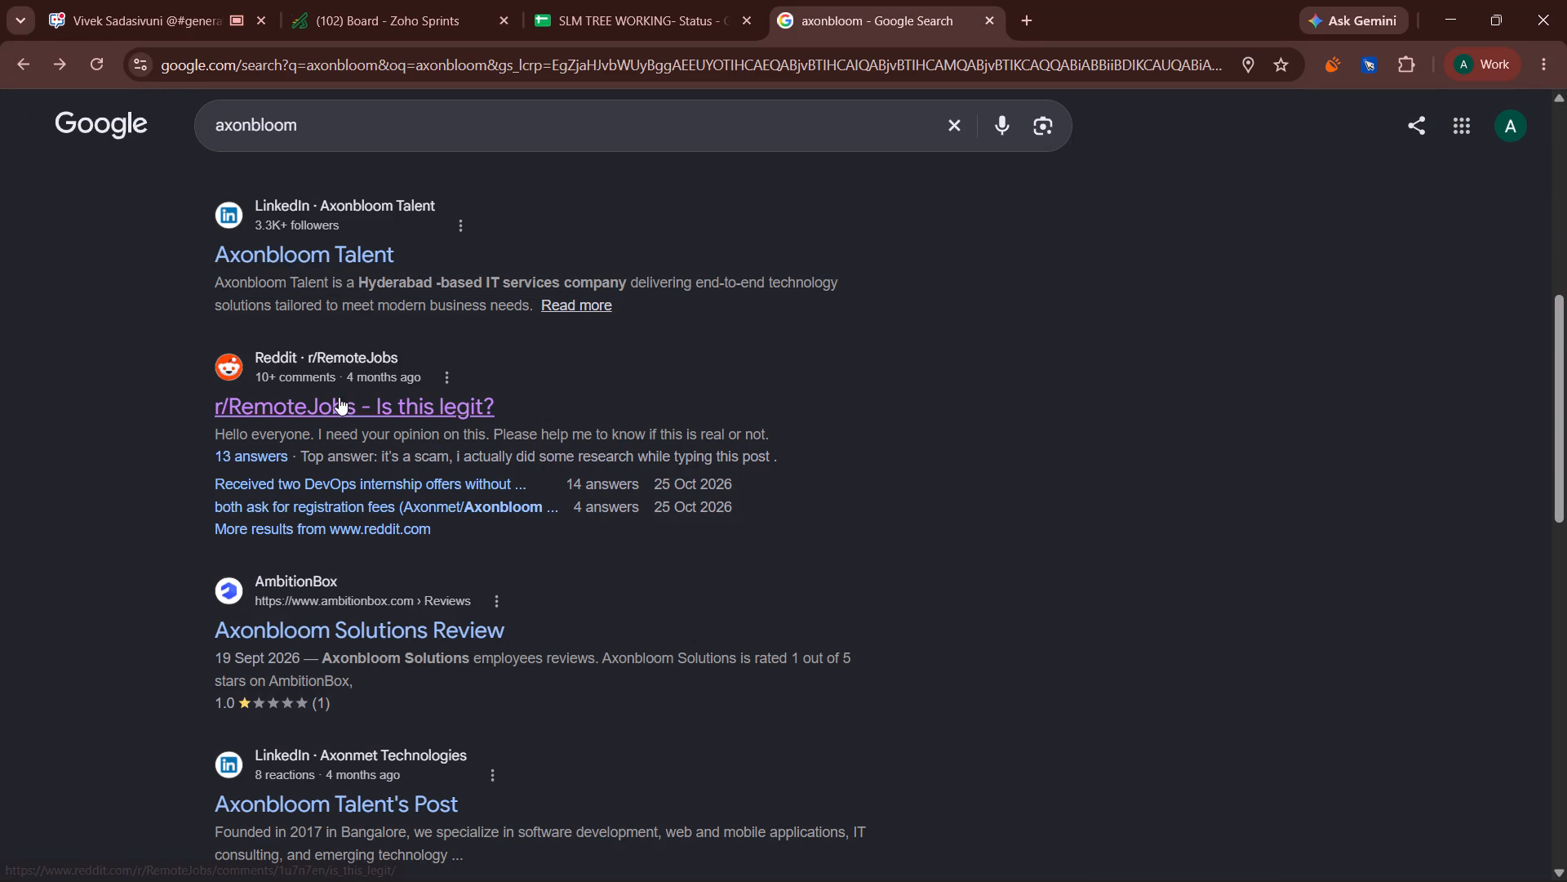
scroll(339, 397, down, 2)
scroll(339, 397, right, 1)
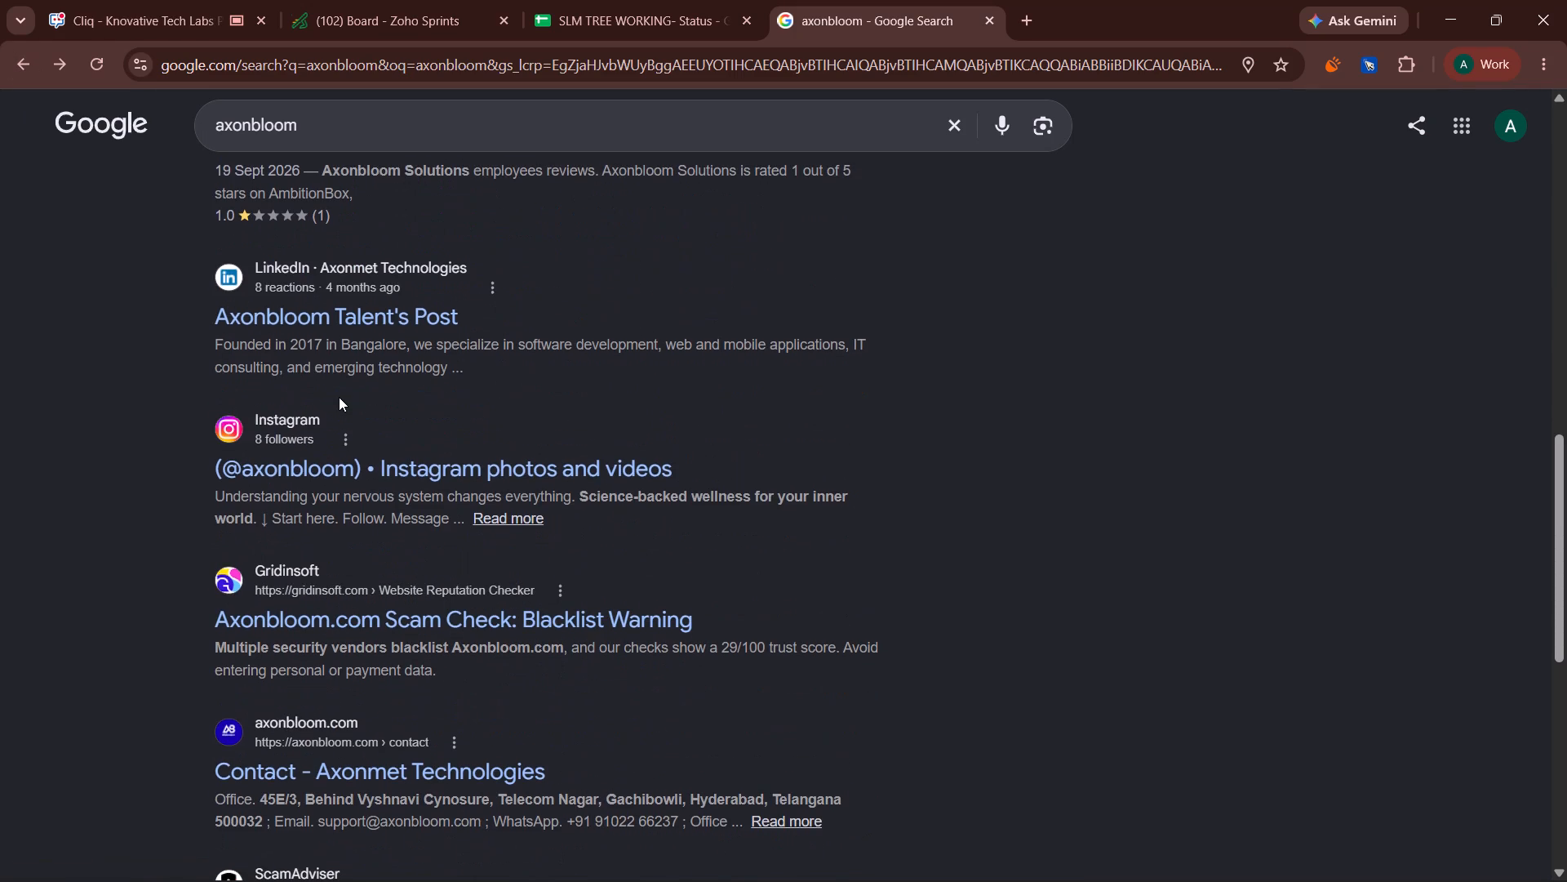
scroll(339, 397, up, 1)
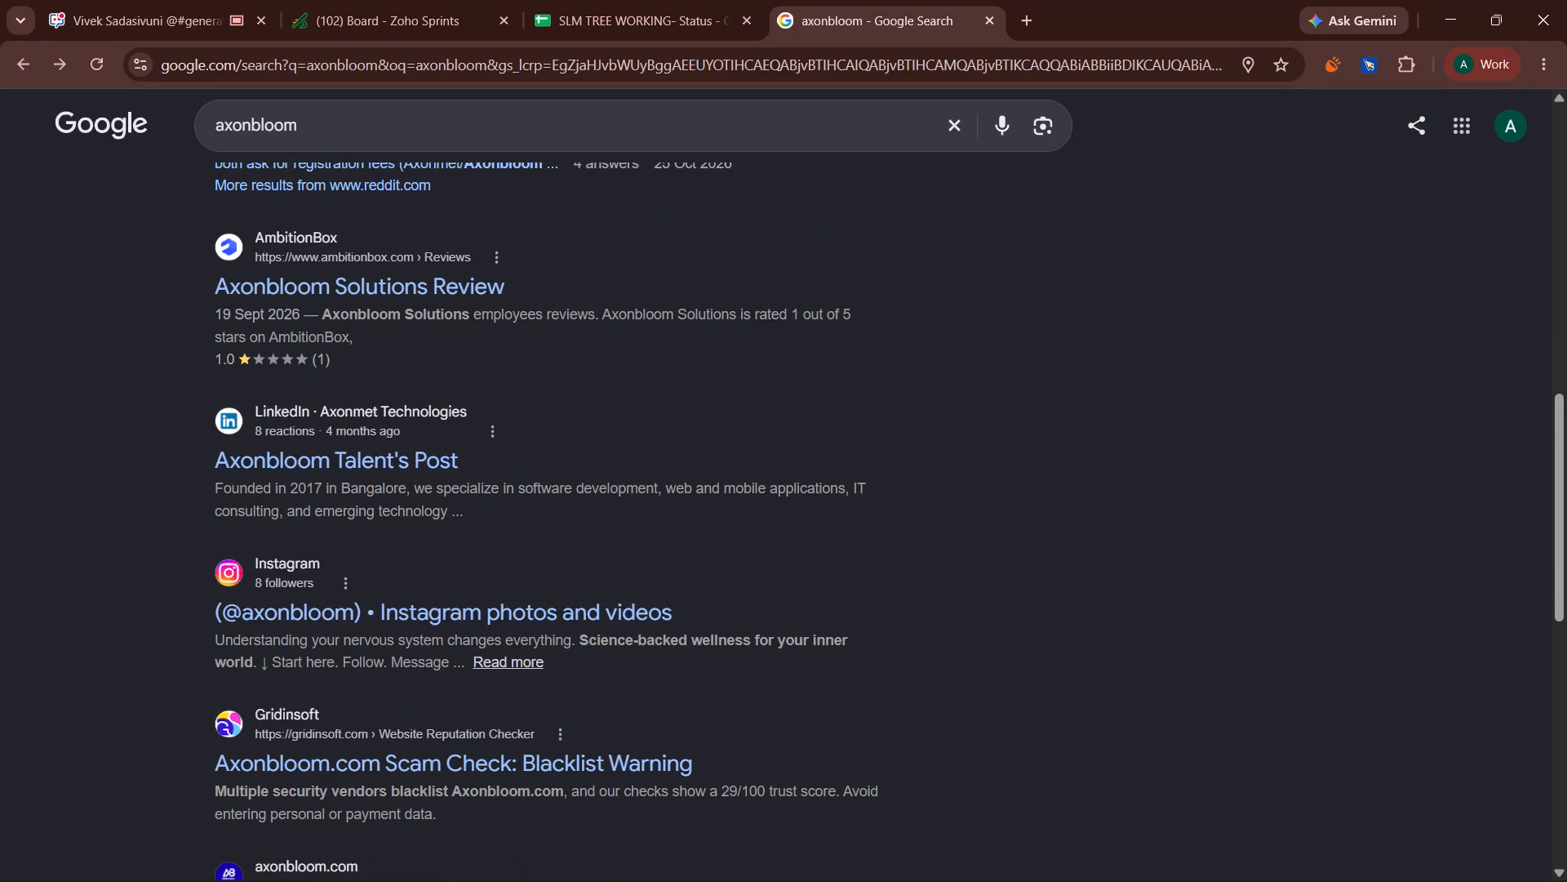
scroll(405, 305, up, 2)
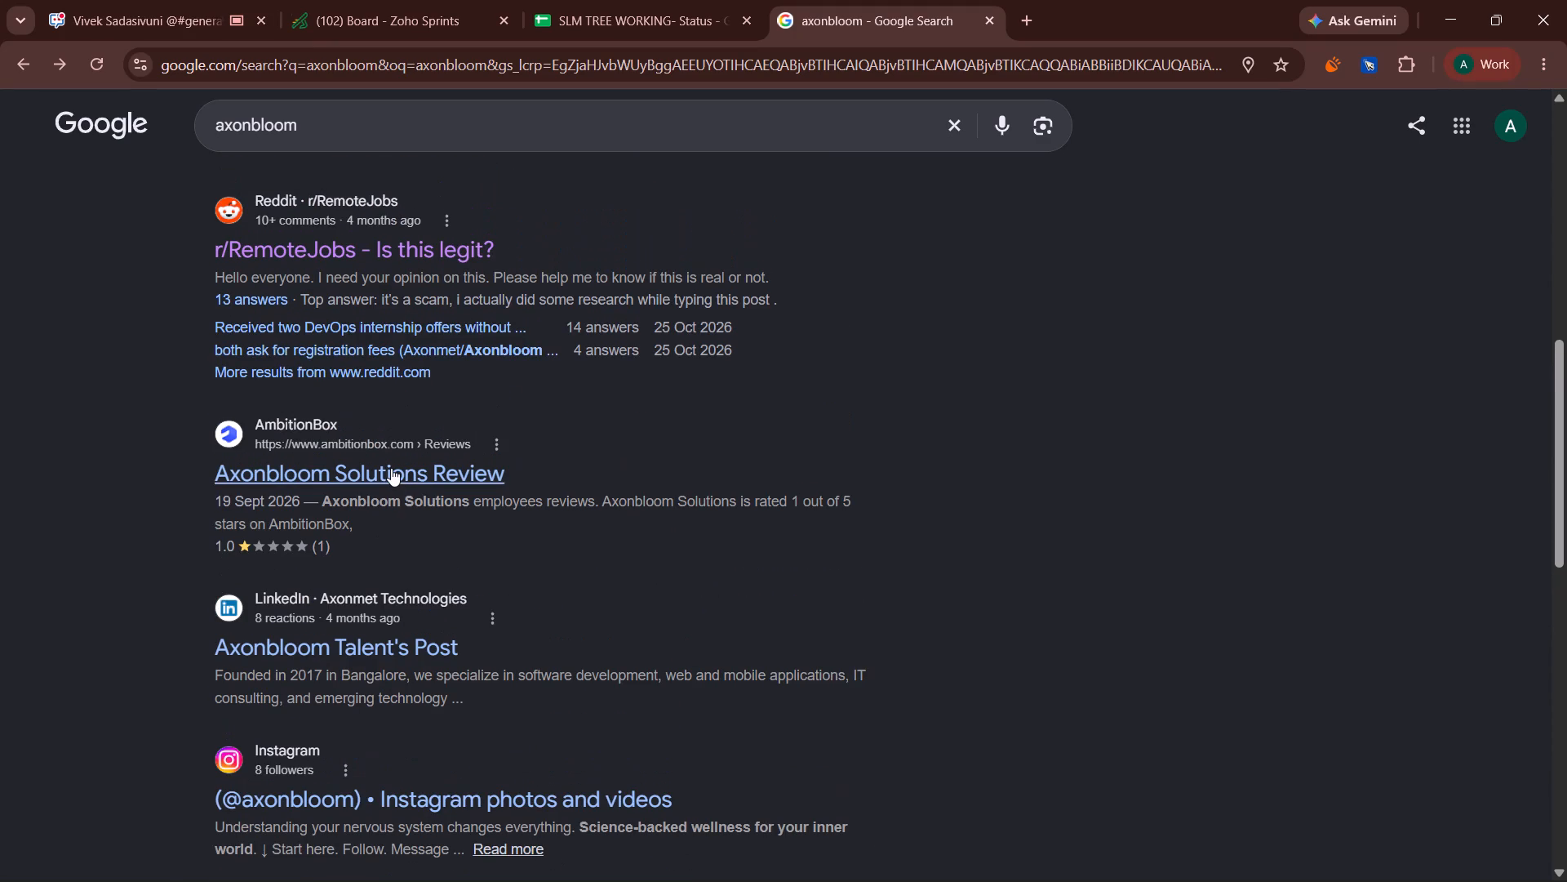
click(391, 468)
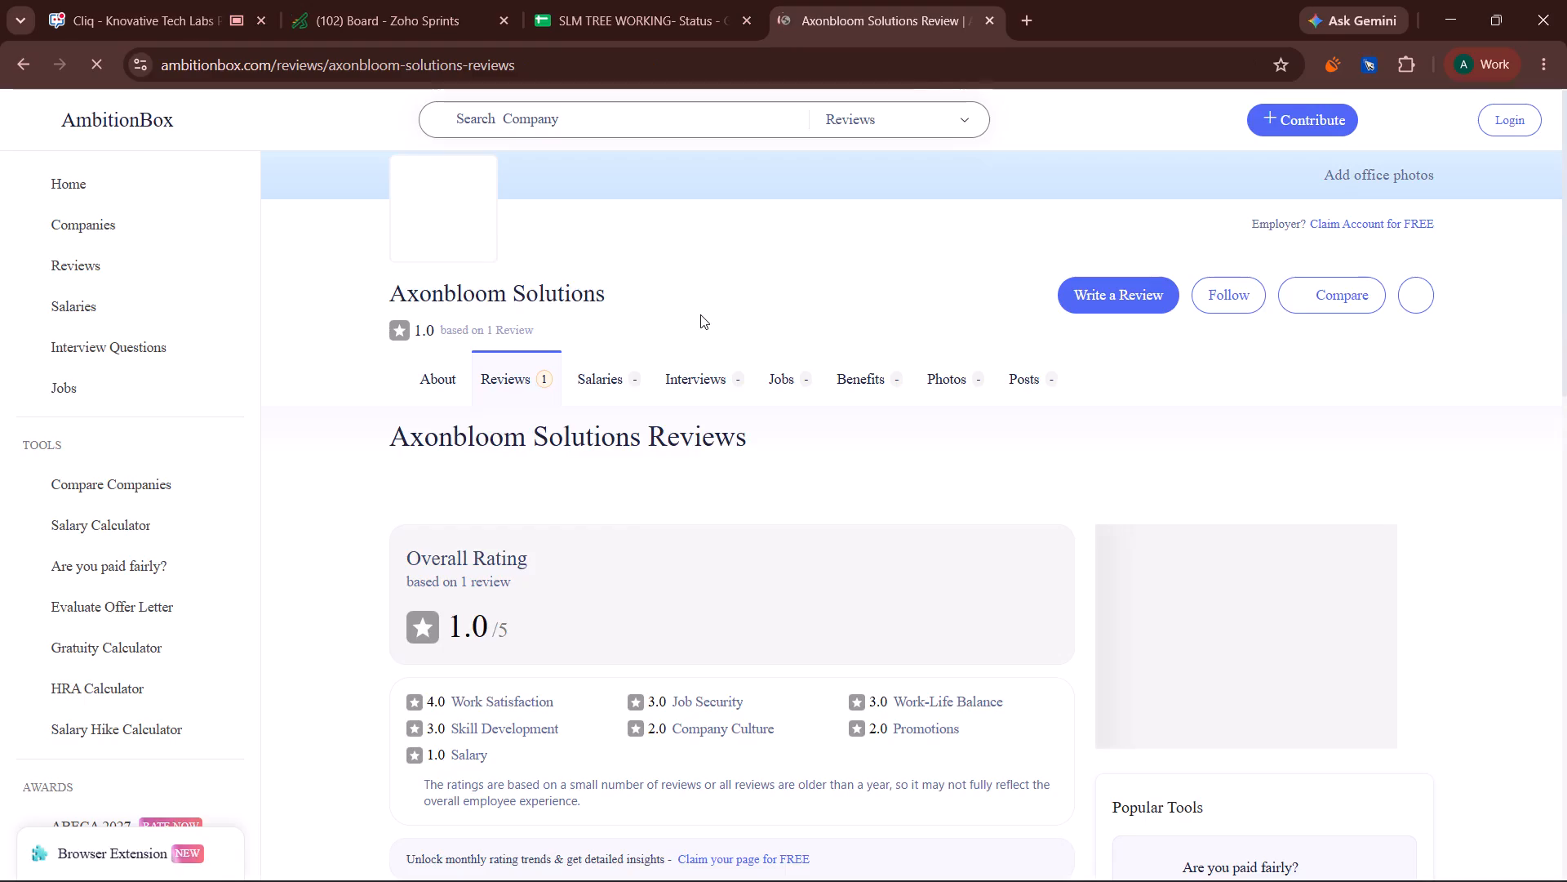
Look over the Axonbloom Solutions reviews page and sign in to AmbitionBox with the offered Google account.
scroll(630, 646, down, 4)
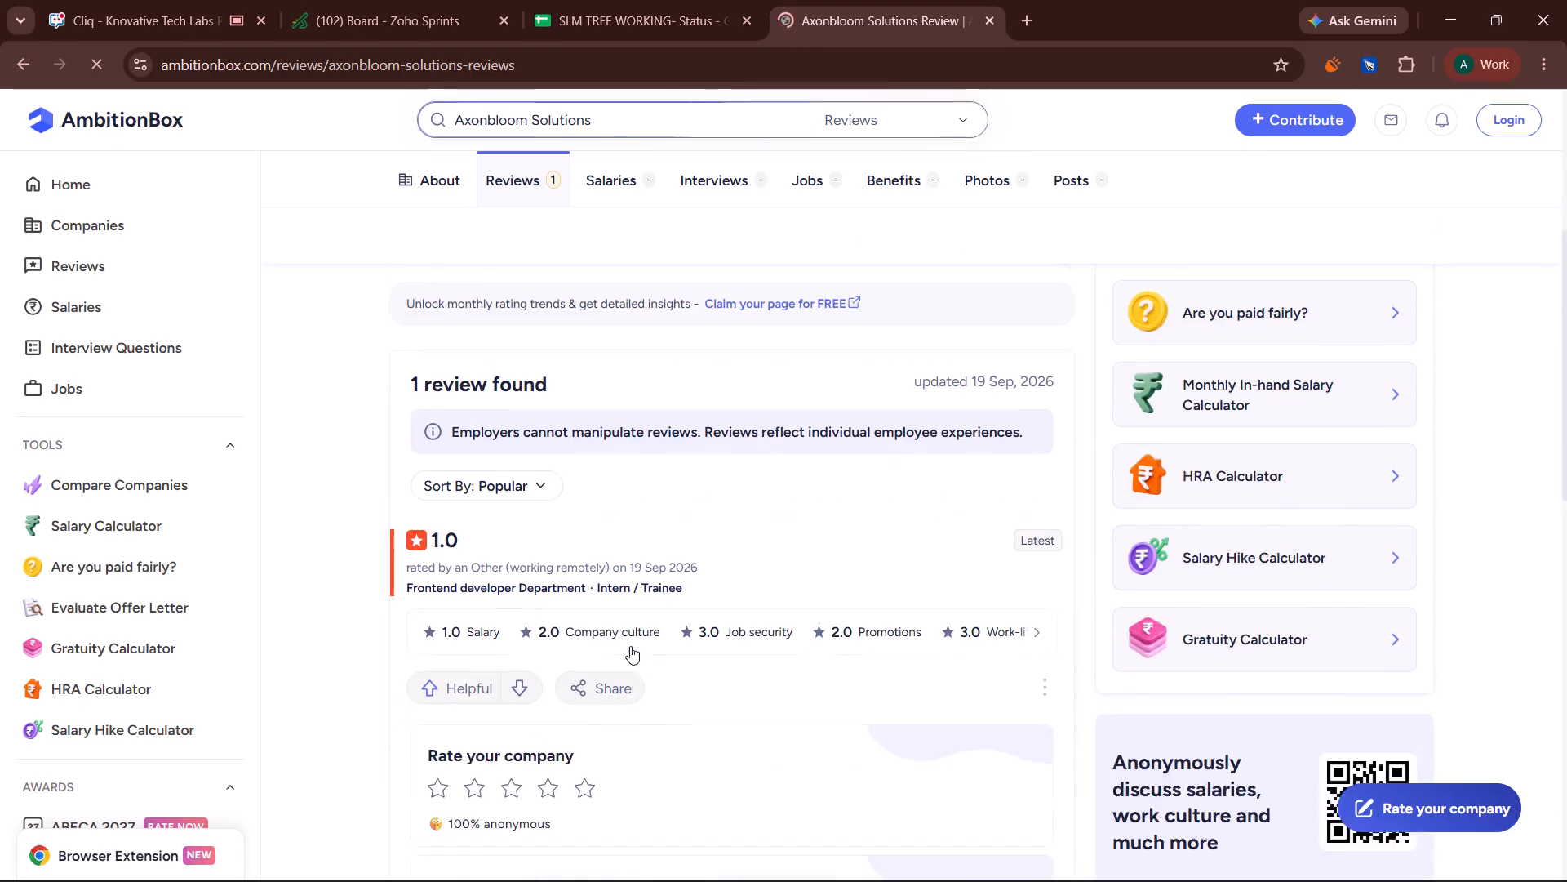
scroll(630, 646, down, 1)
scroll(630, 646, right, 2)
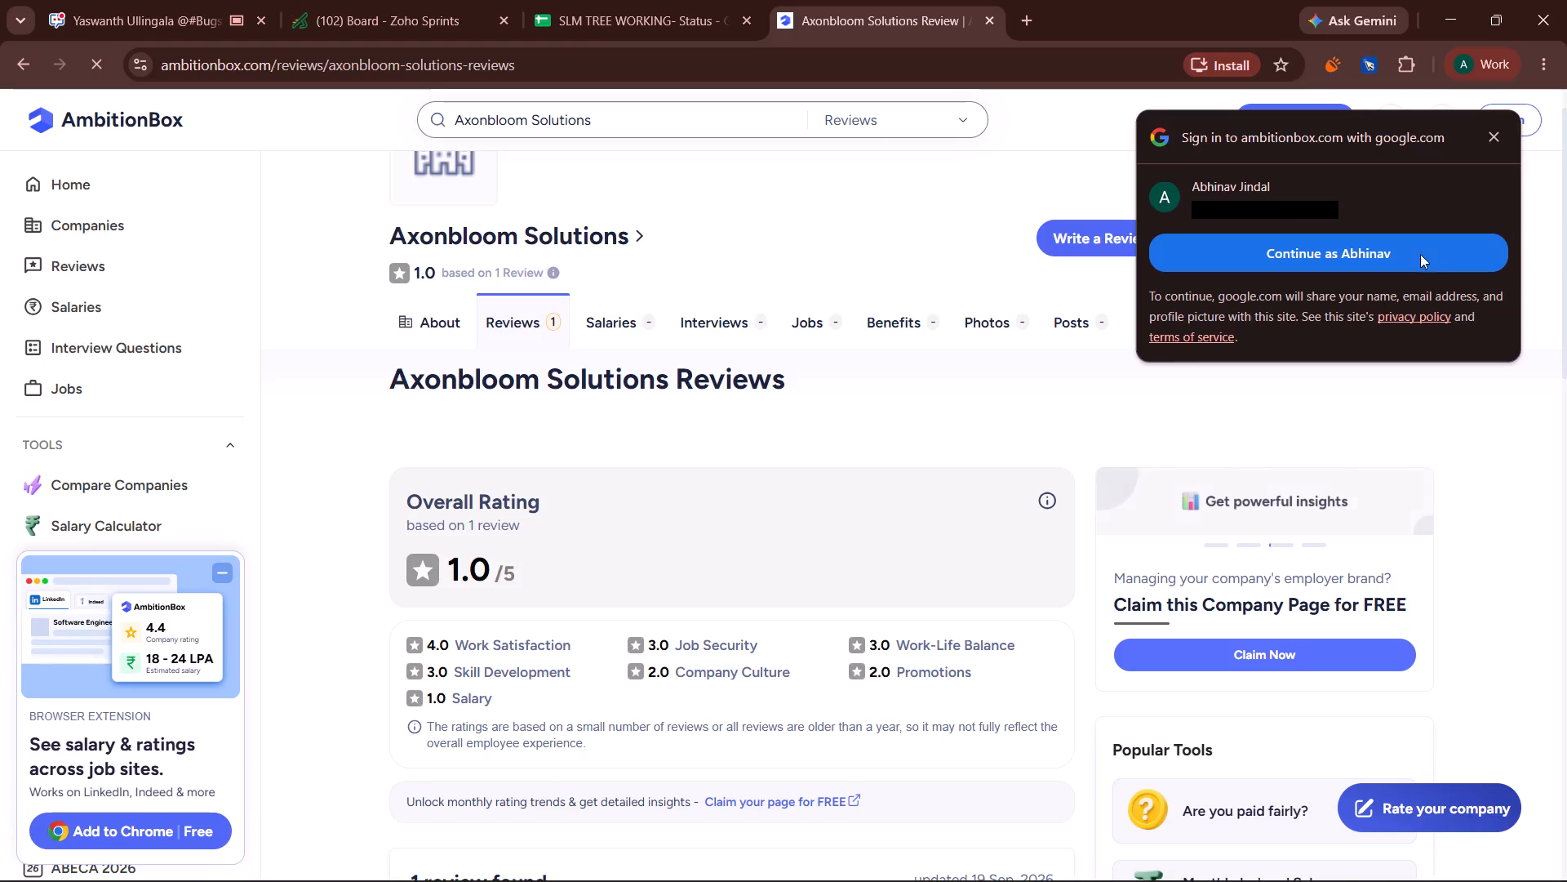
click(1376, 265)
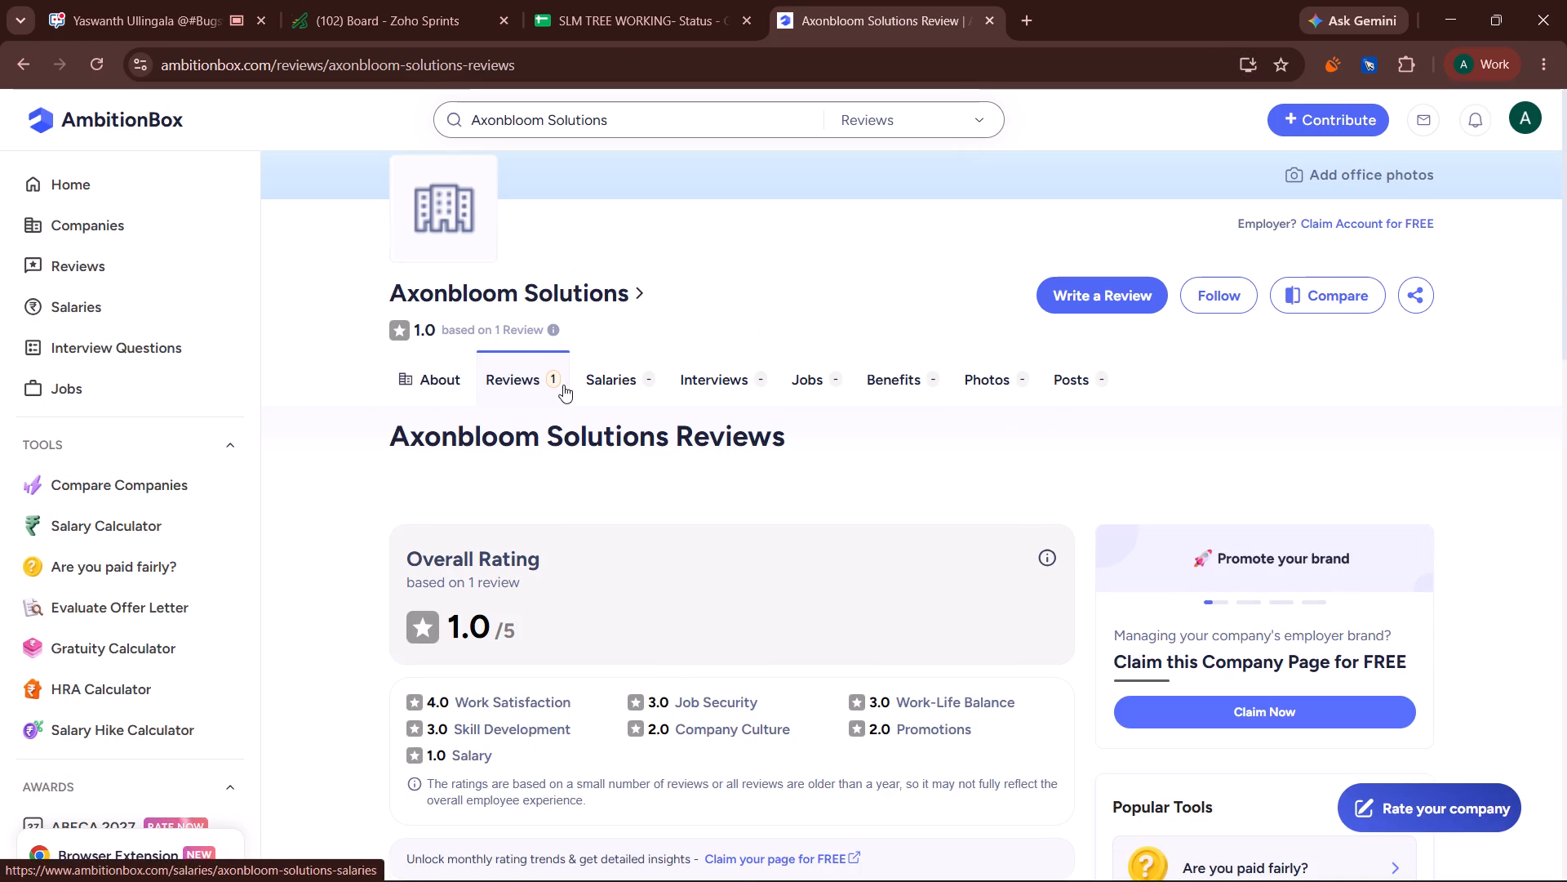
Check the Salaries section for Axonbloom Solutions, return to its Reviews, and collapse the browser extension promotion.
click(603, 376)
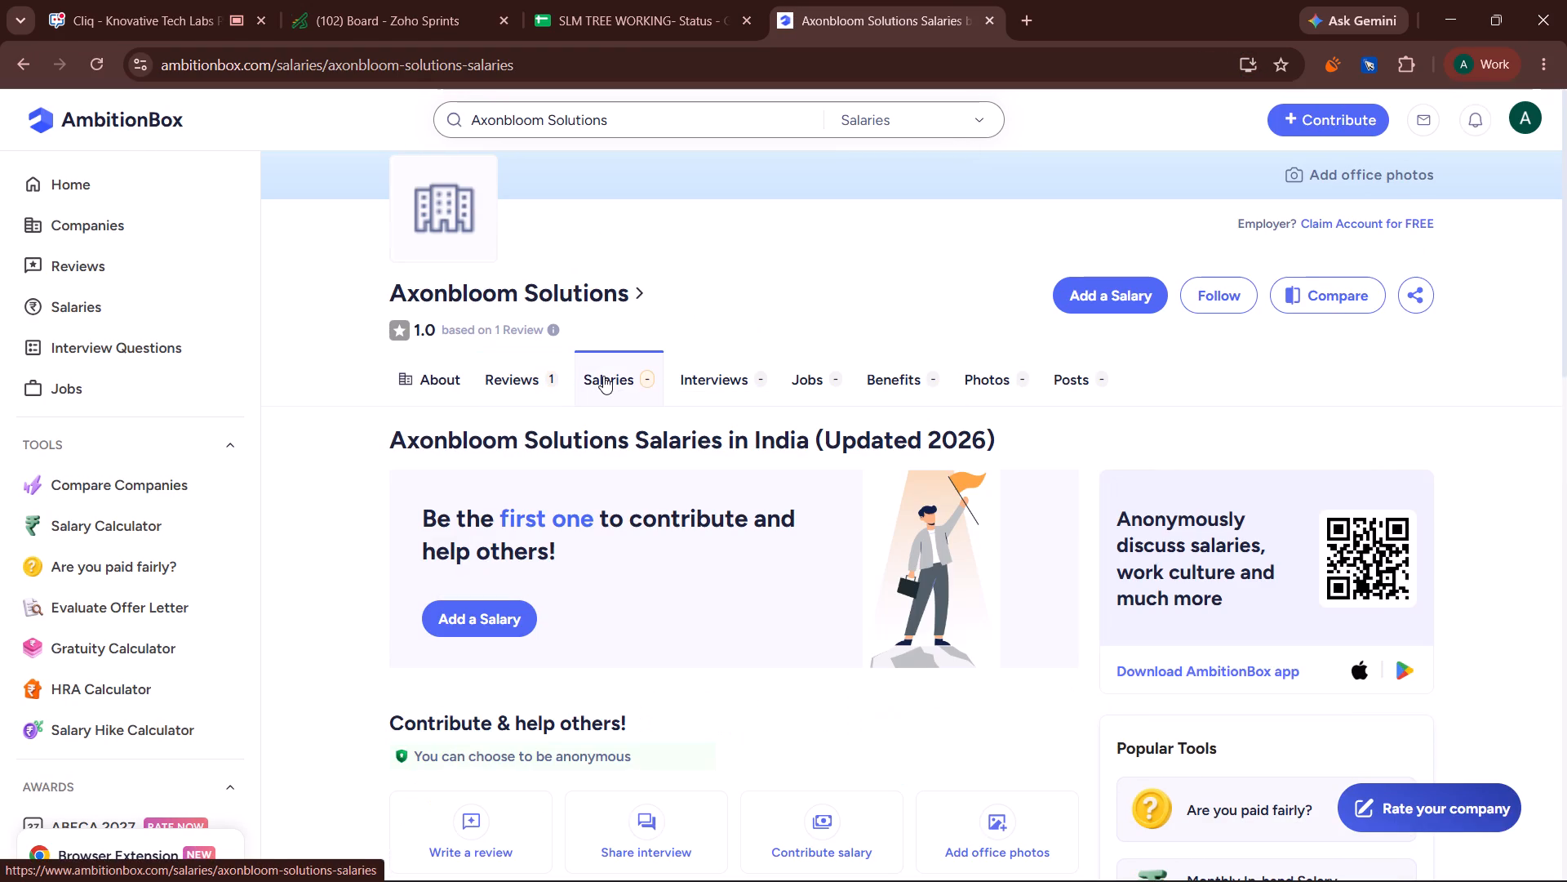
click(515, 382)
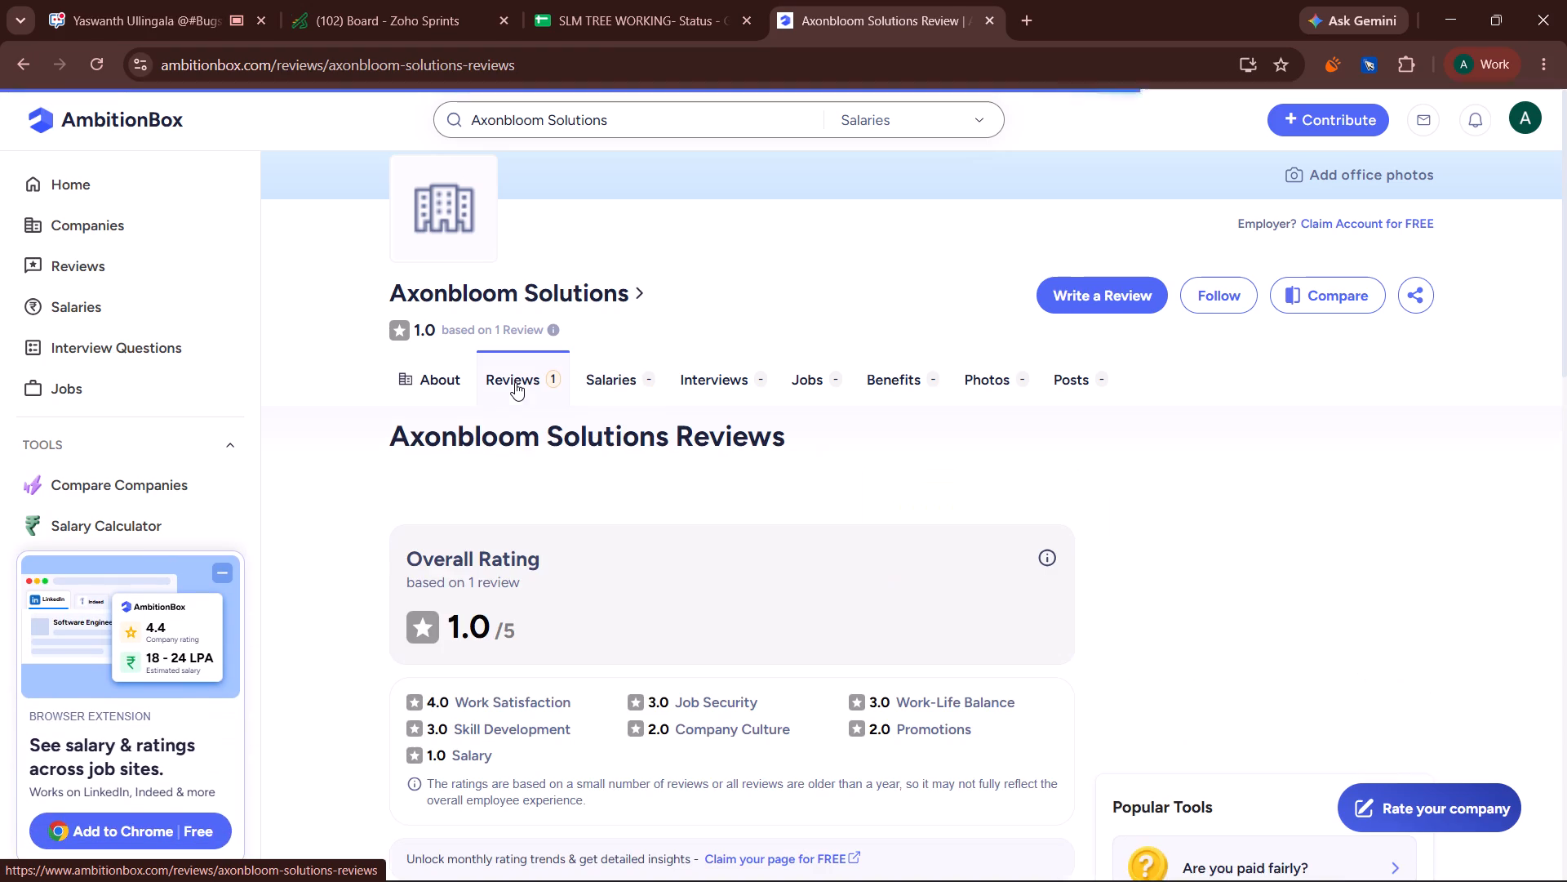
click(220, 573)
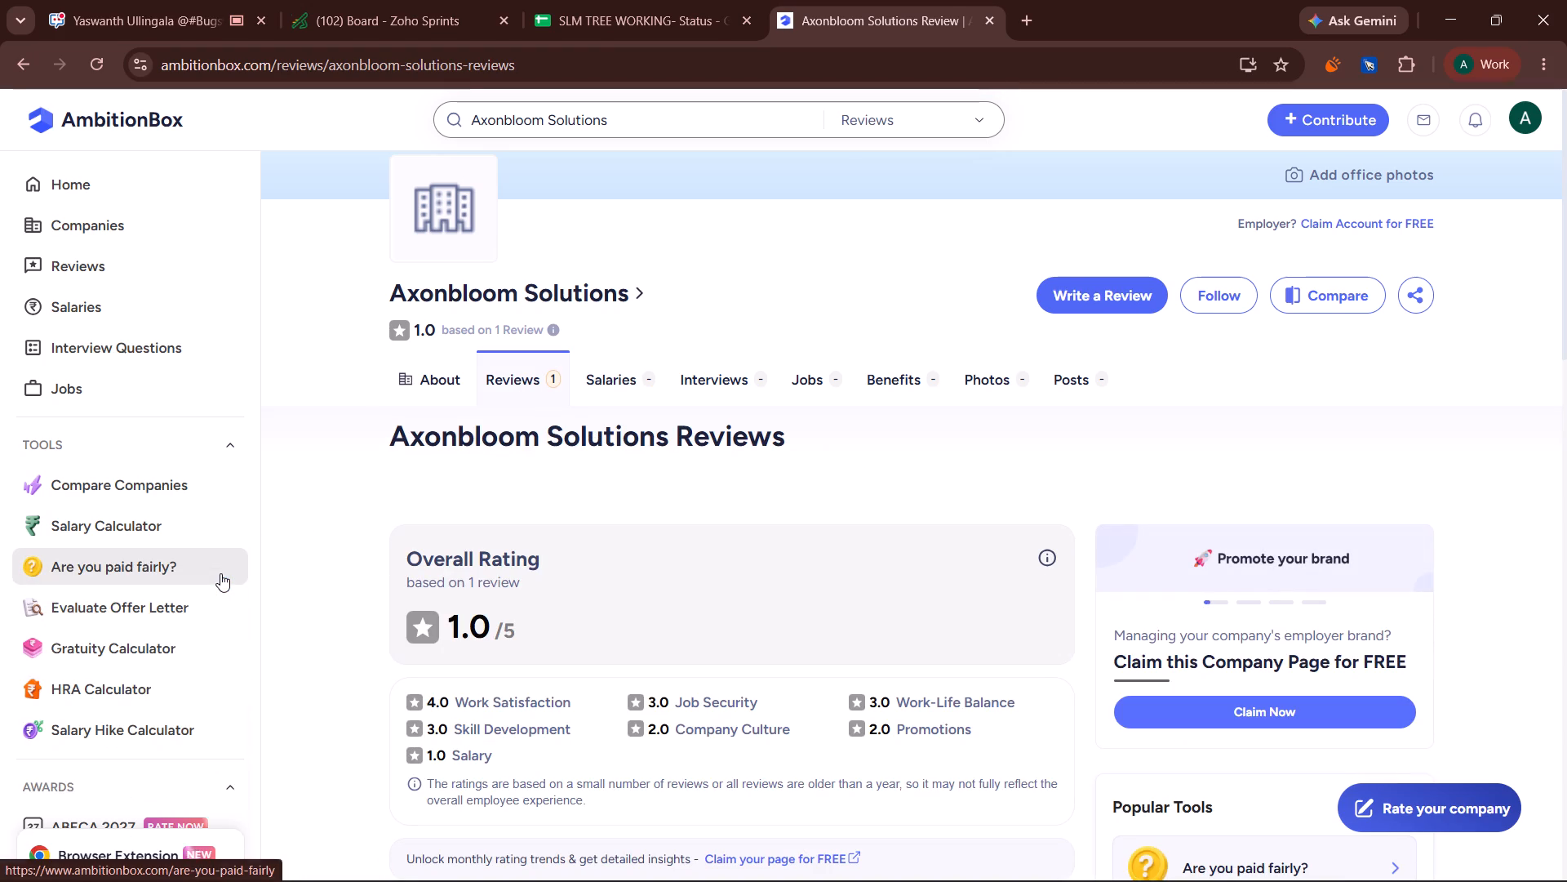
Read through the Axonbloom Solutions Reviews page, from its heading and ratings to the bottom.
double_click(604, 444)
double_click(721, 445)
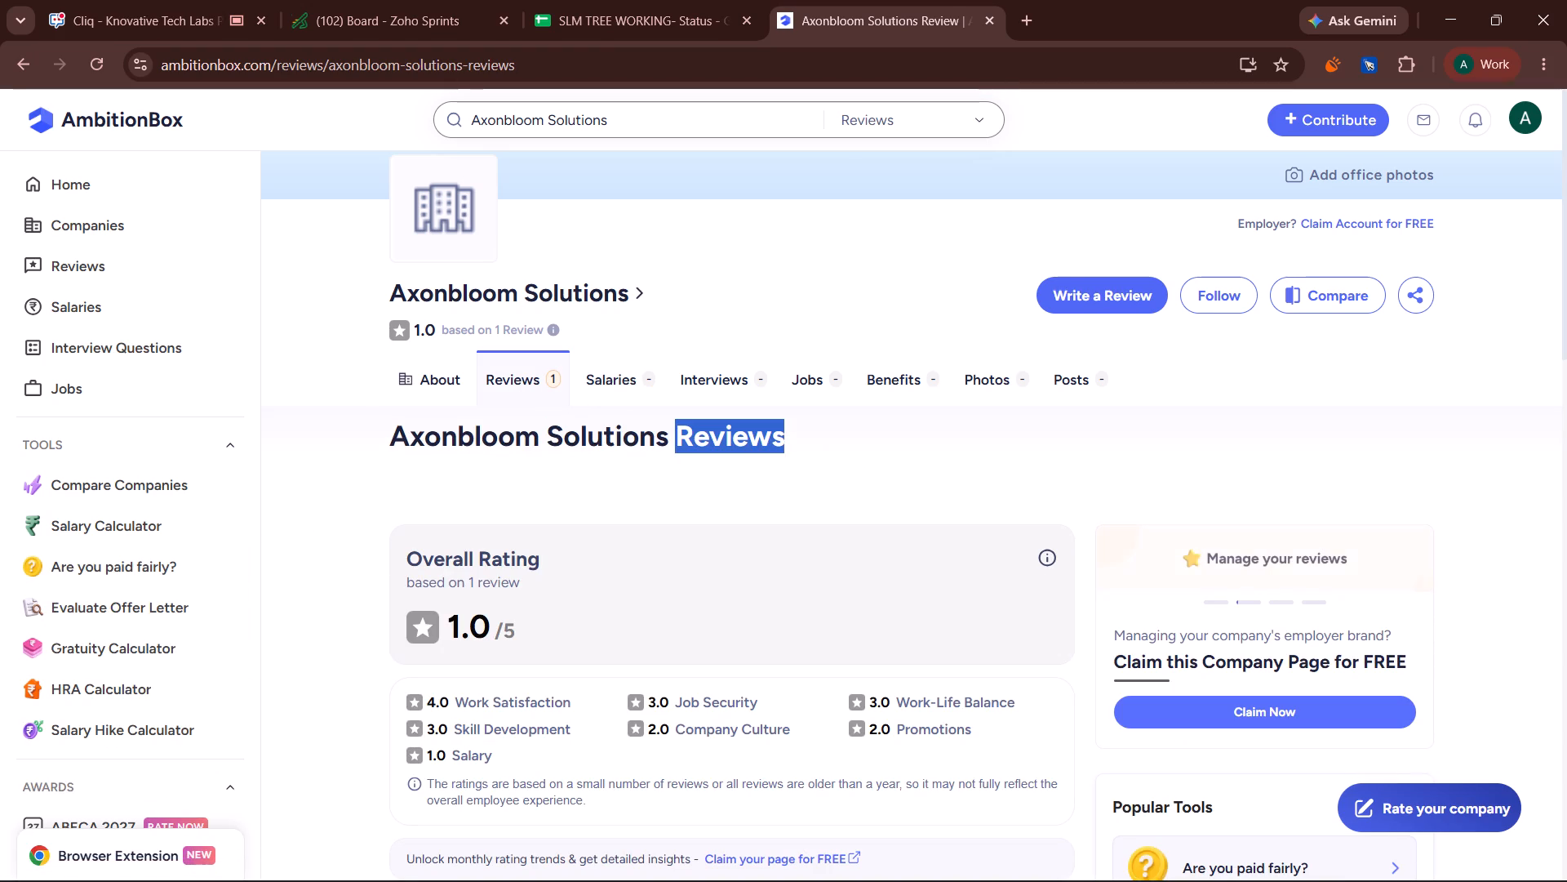
click(624, 444)
double_click(624, 444)
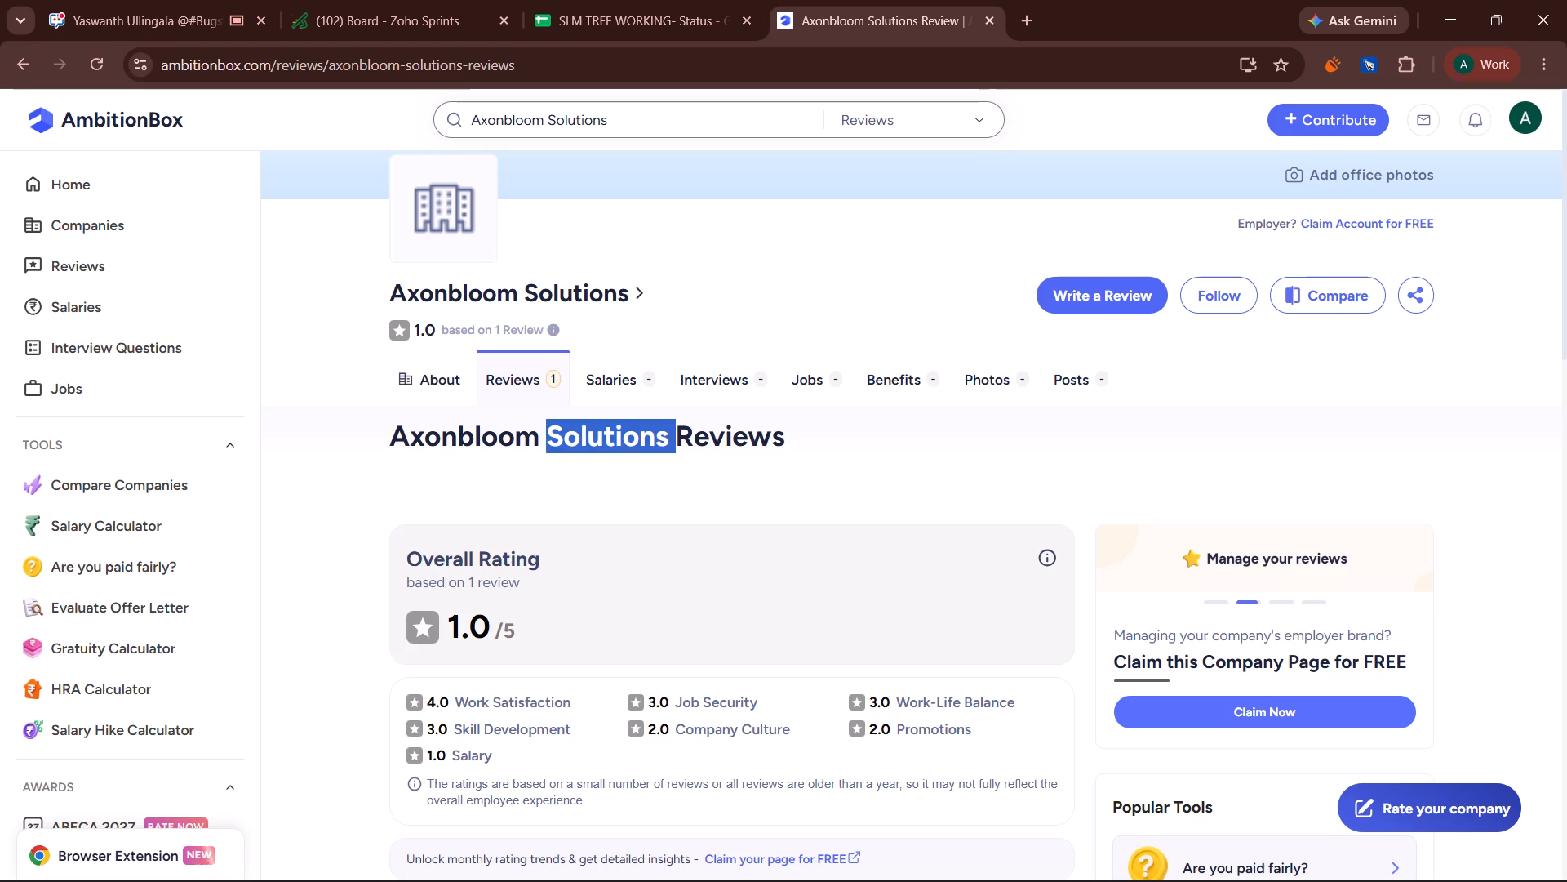
double_click(507, 447)
double_click(620, 425)
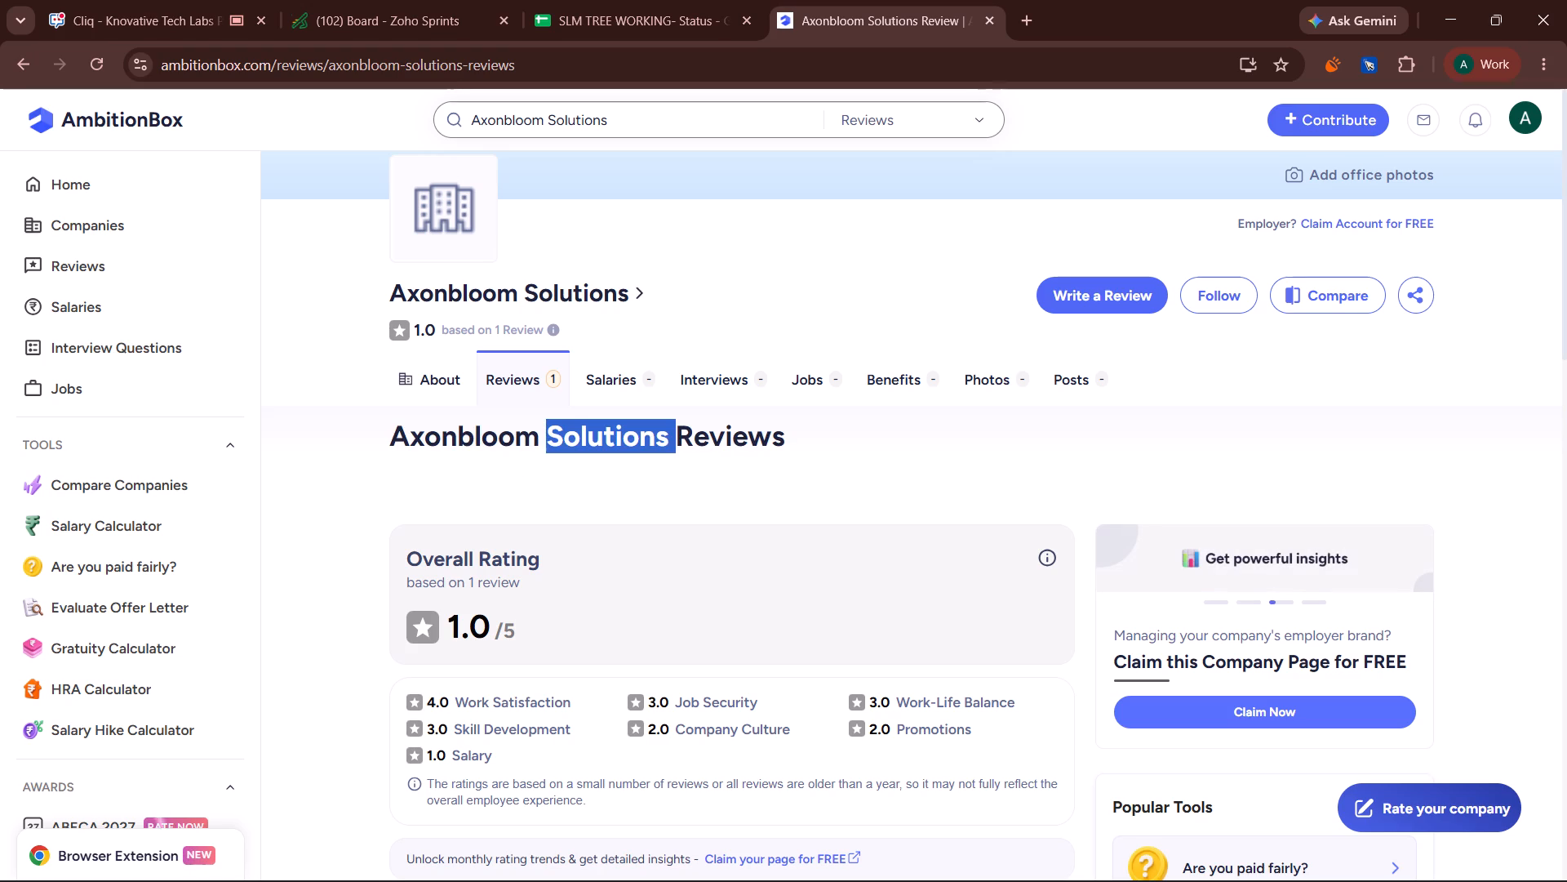
click(615, 457)
scroll(615, 457, down, 3)
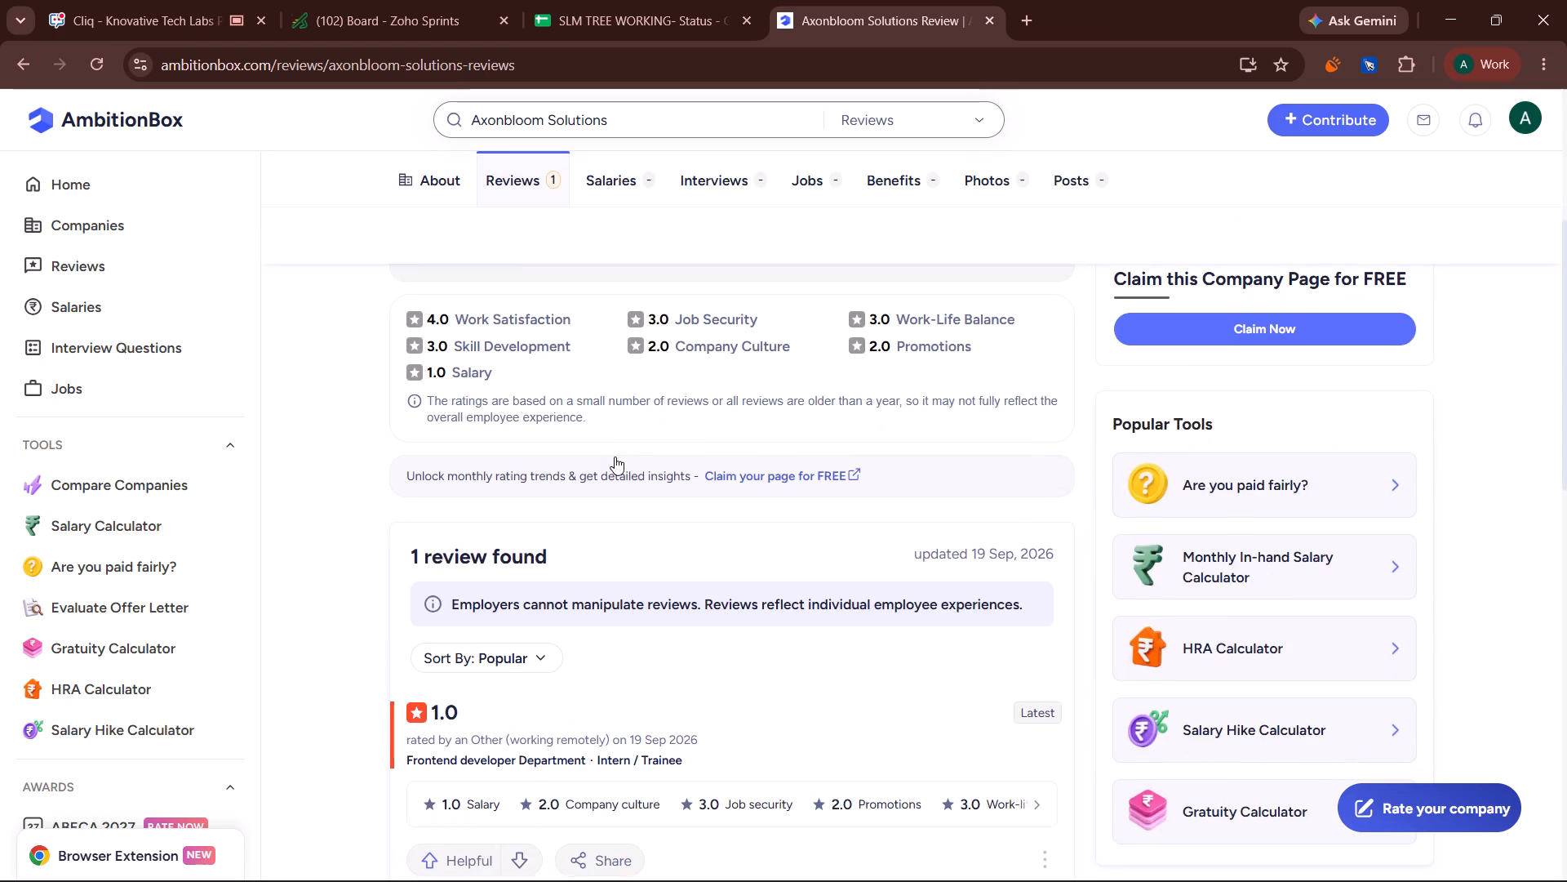
scroll(615, 457, down, 8)
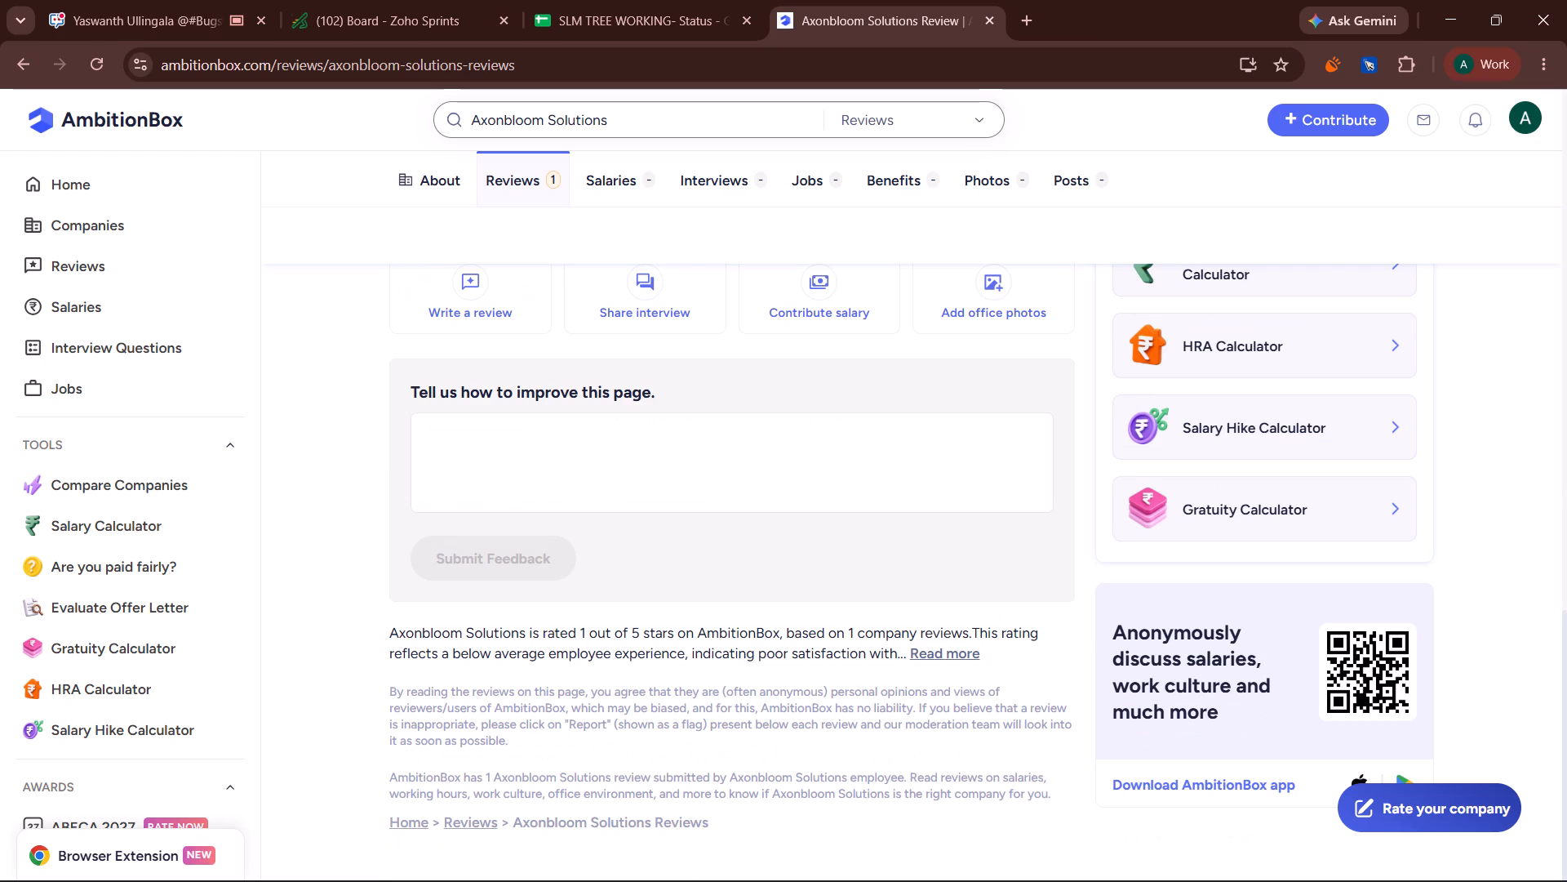
Look back over the Axonbloom Solutions Reviews page up to its overall rating, and dismiss the site's notification request.
scroll(615, 457, up, 1)
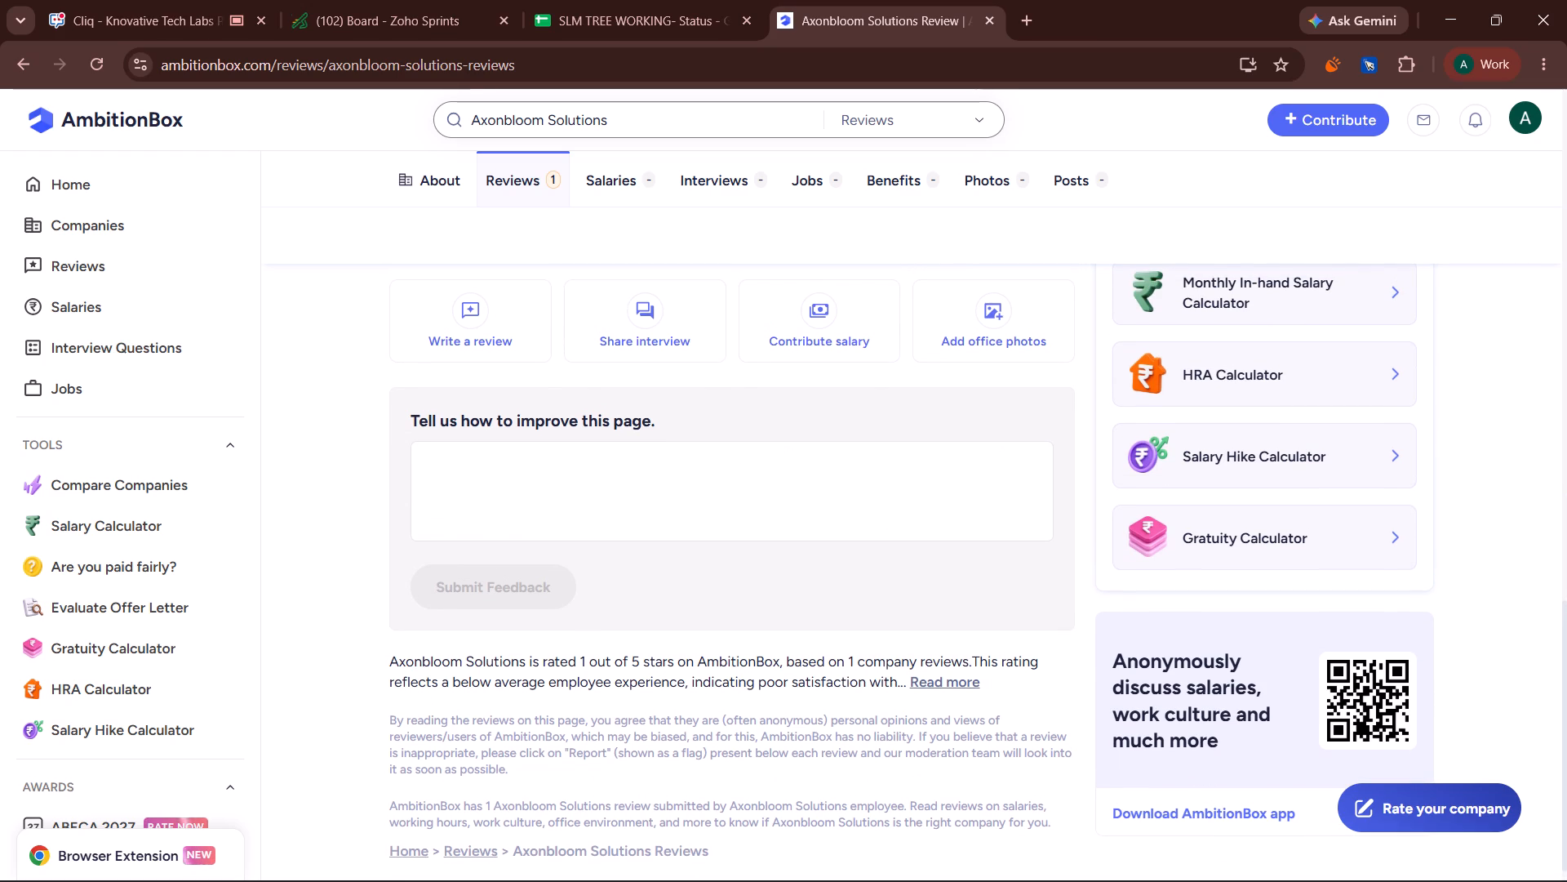
click(615, 457)
scroll(343, 277, up, 2)
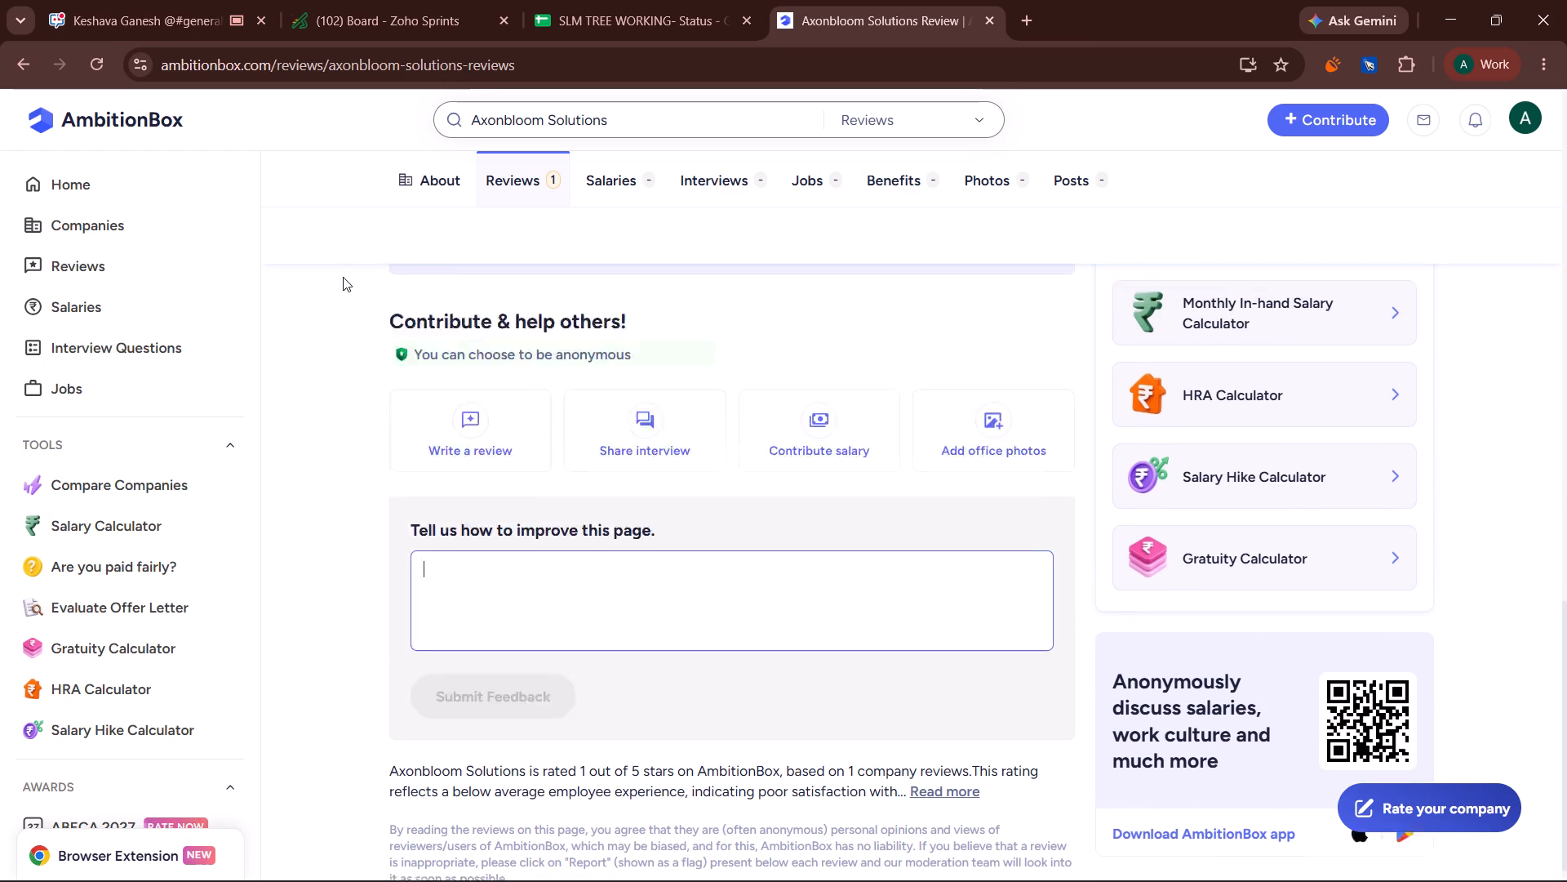
scroll(343, 277, up, 3)
scroll(433, 347, up, 4)
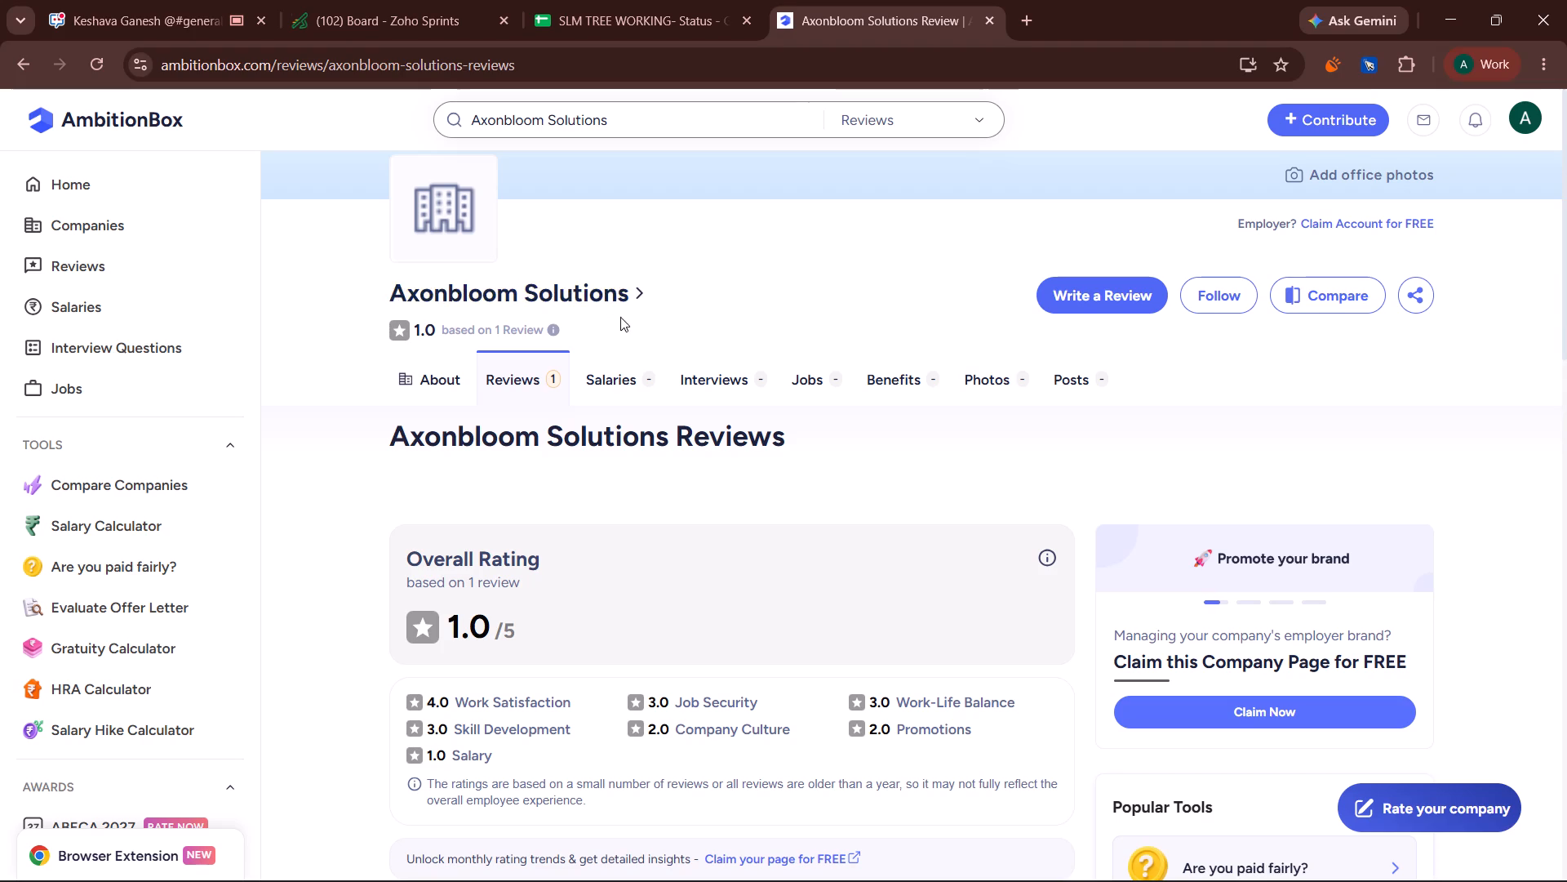
click(960, 308)
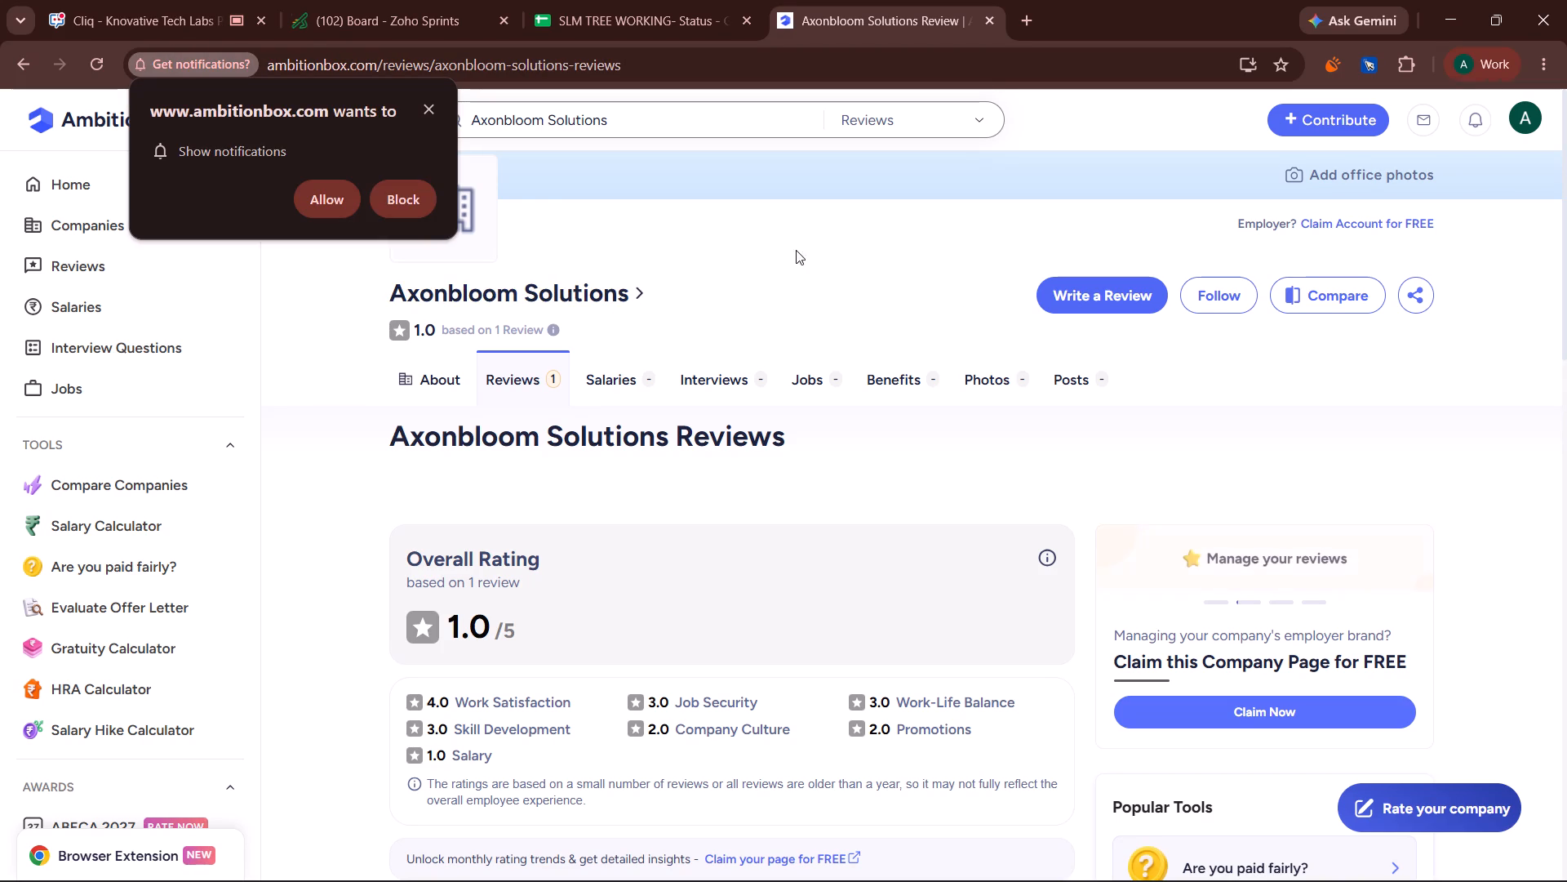
click(433, 110)
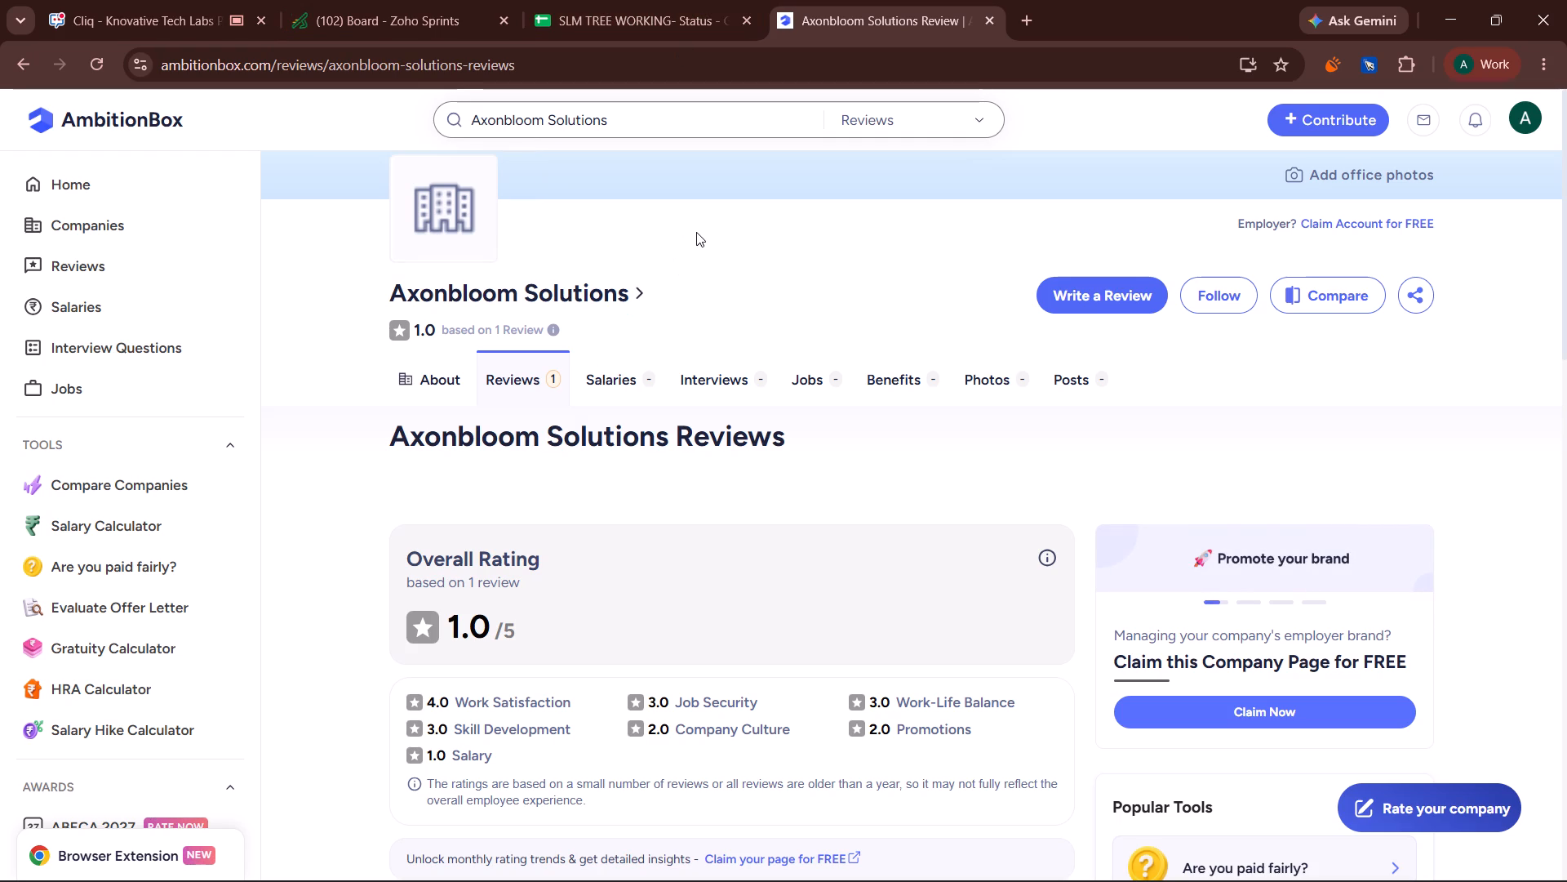
Switch back to the SLM TREE WORKING- Status spreadsheet, where the student questions in cell G4 are open for editing.
click(604, 0)
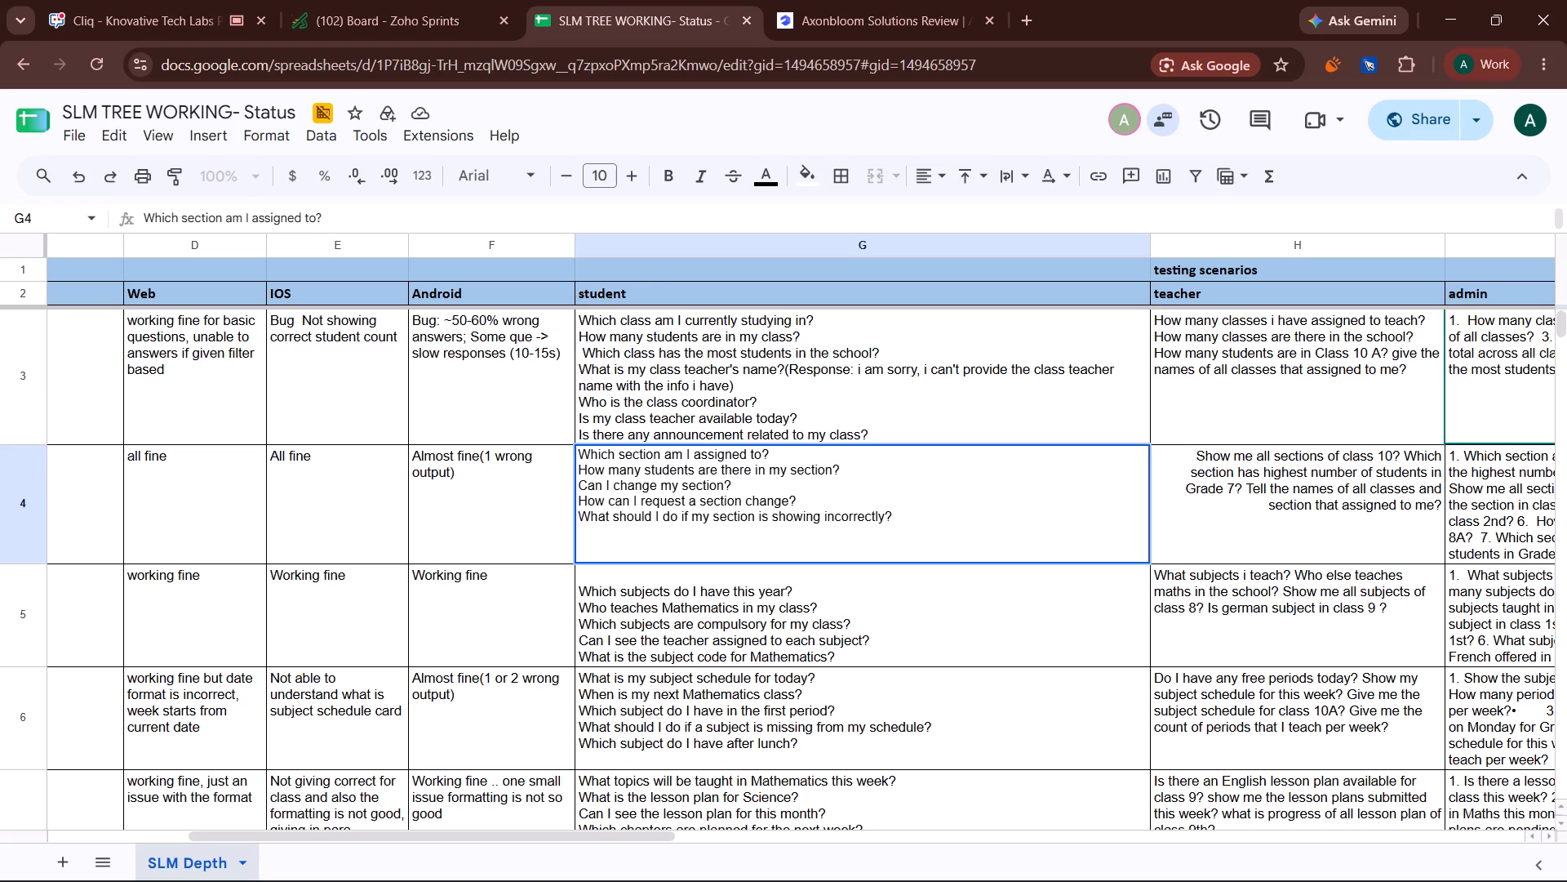
scroll(830, 470, left, 2)
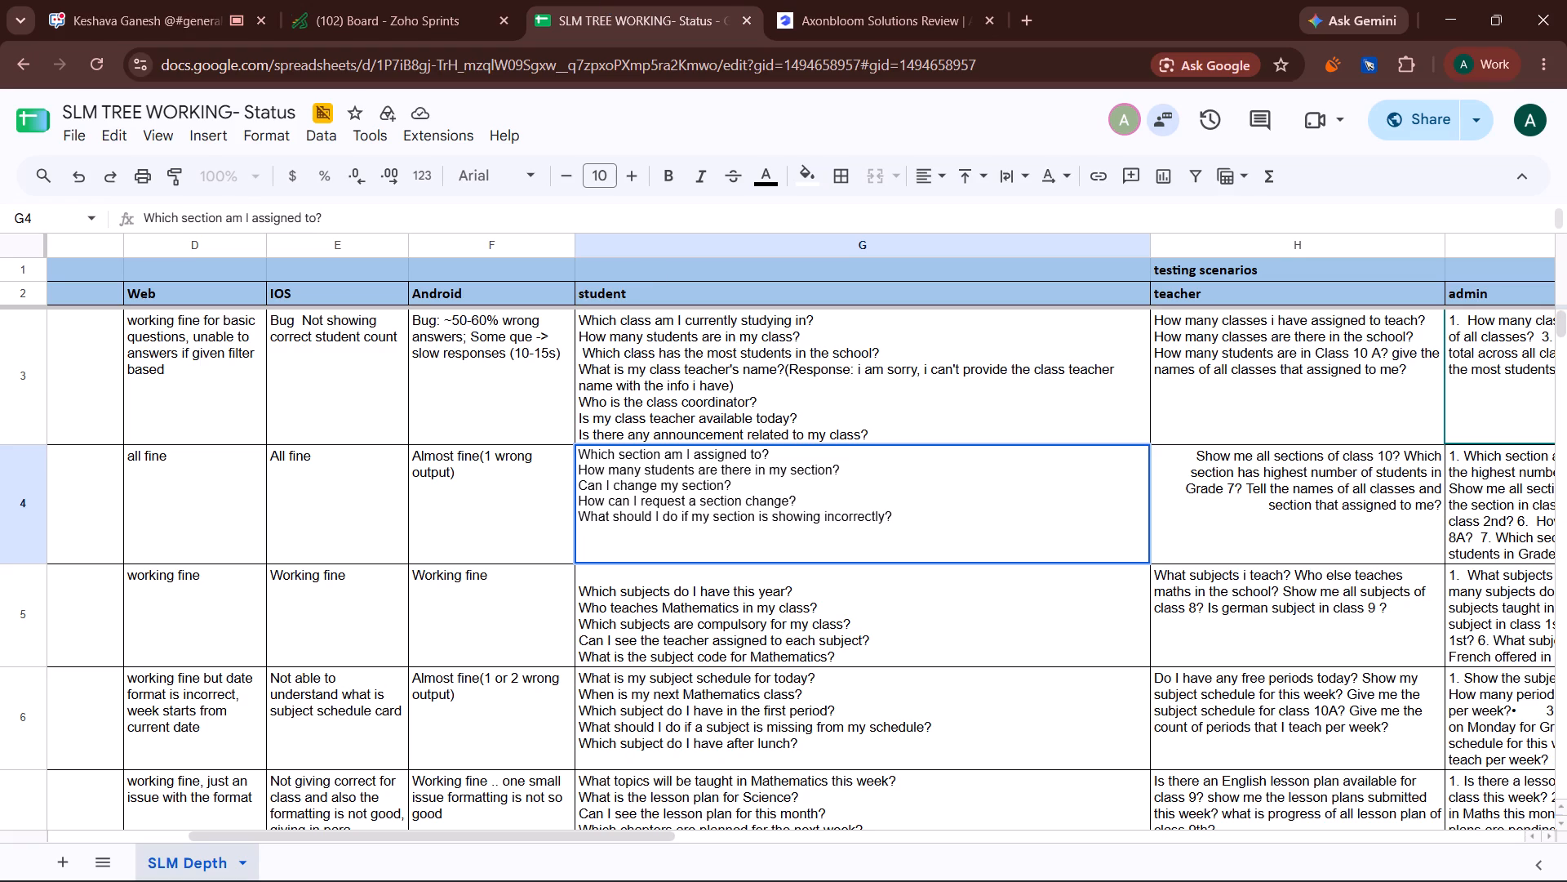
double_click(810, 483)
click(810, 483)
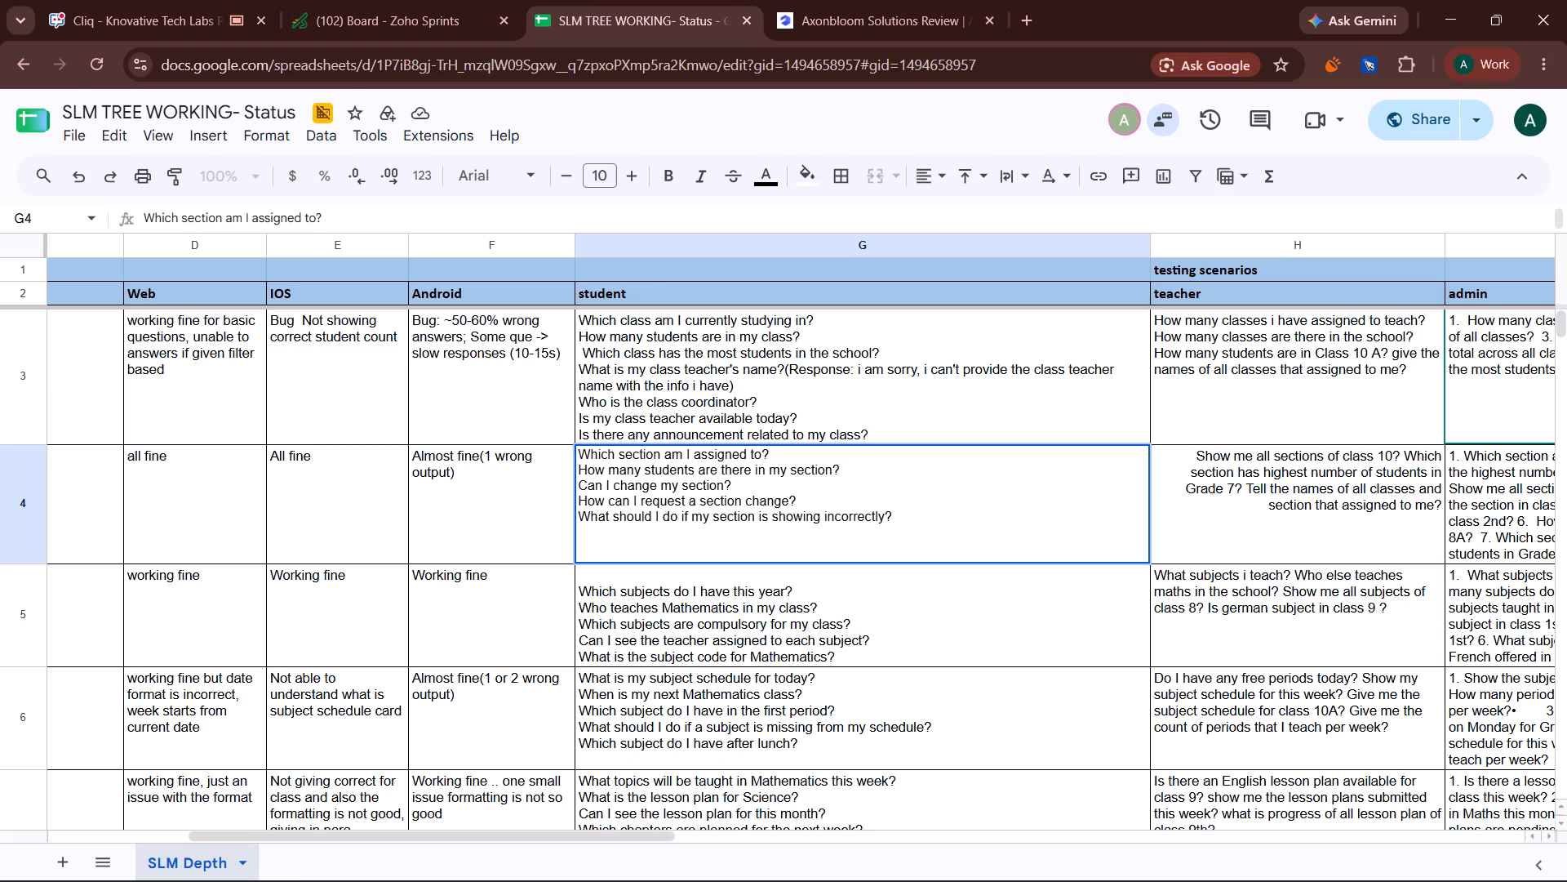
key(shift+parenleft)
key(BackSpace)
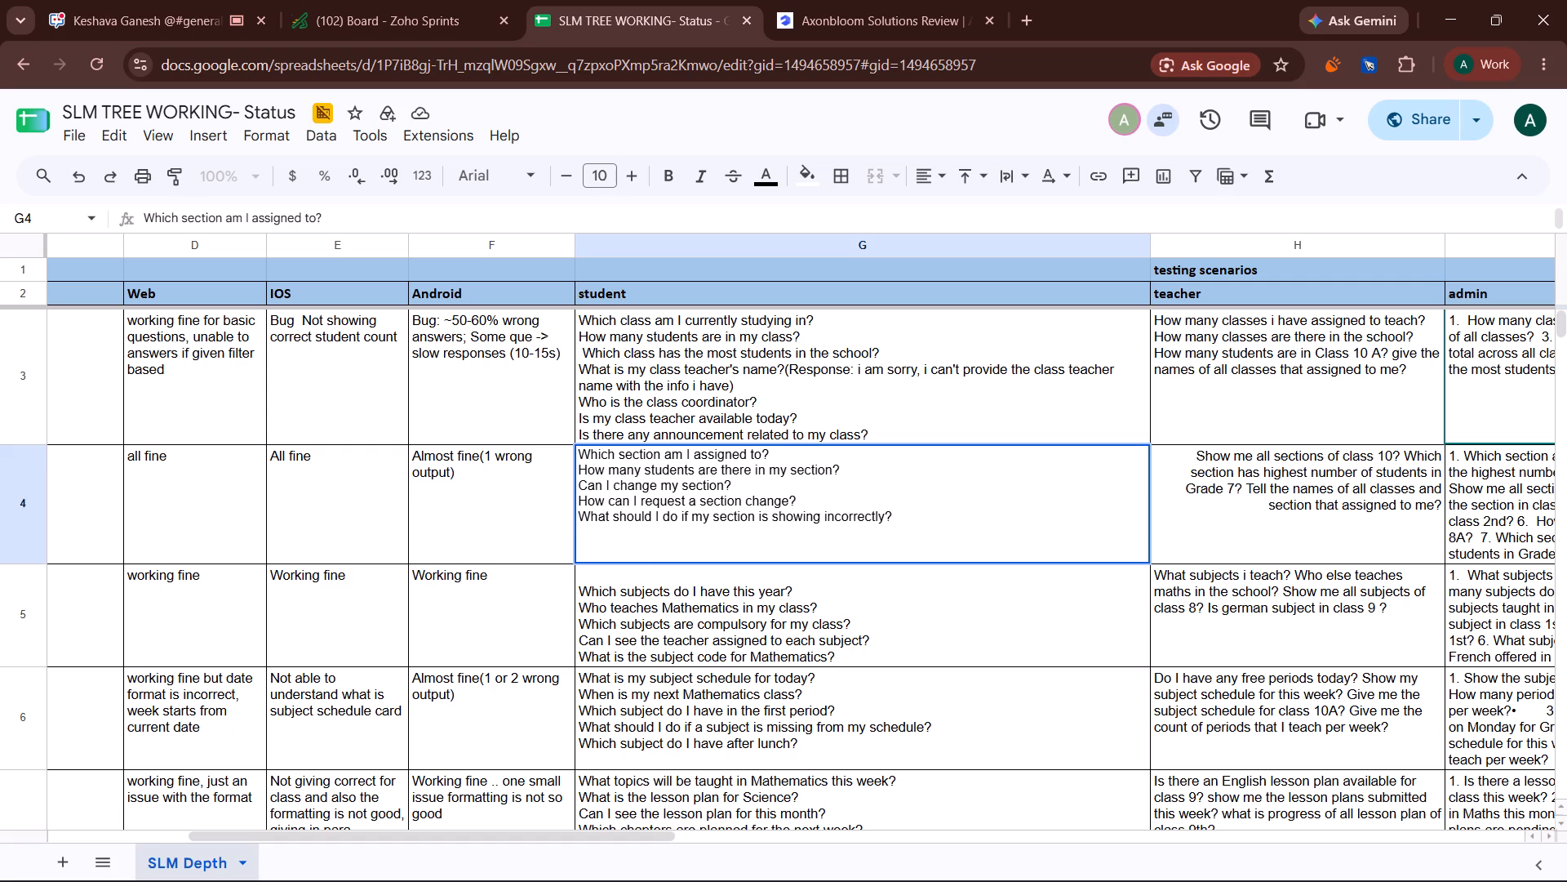
Place the text cursor at the end of "How can I request a section change?" in student cell G4.
click(798, 501)
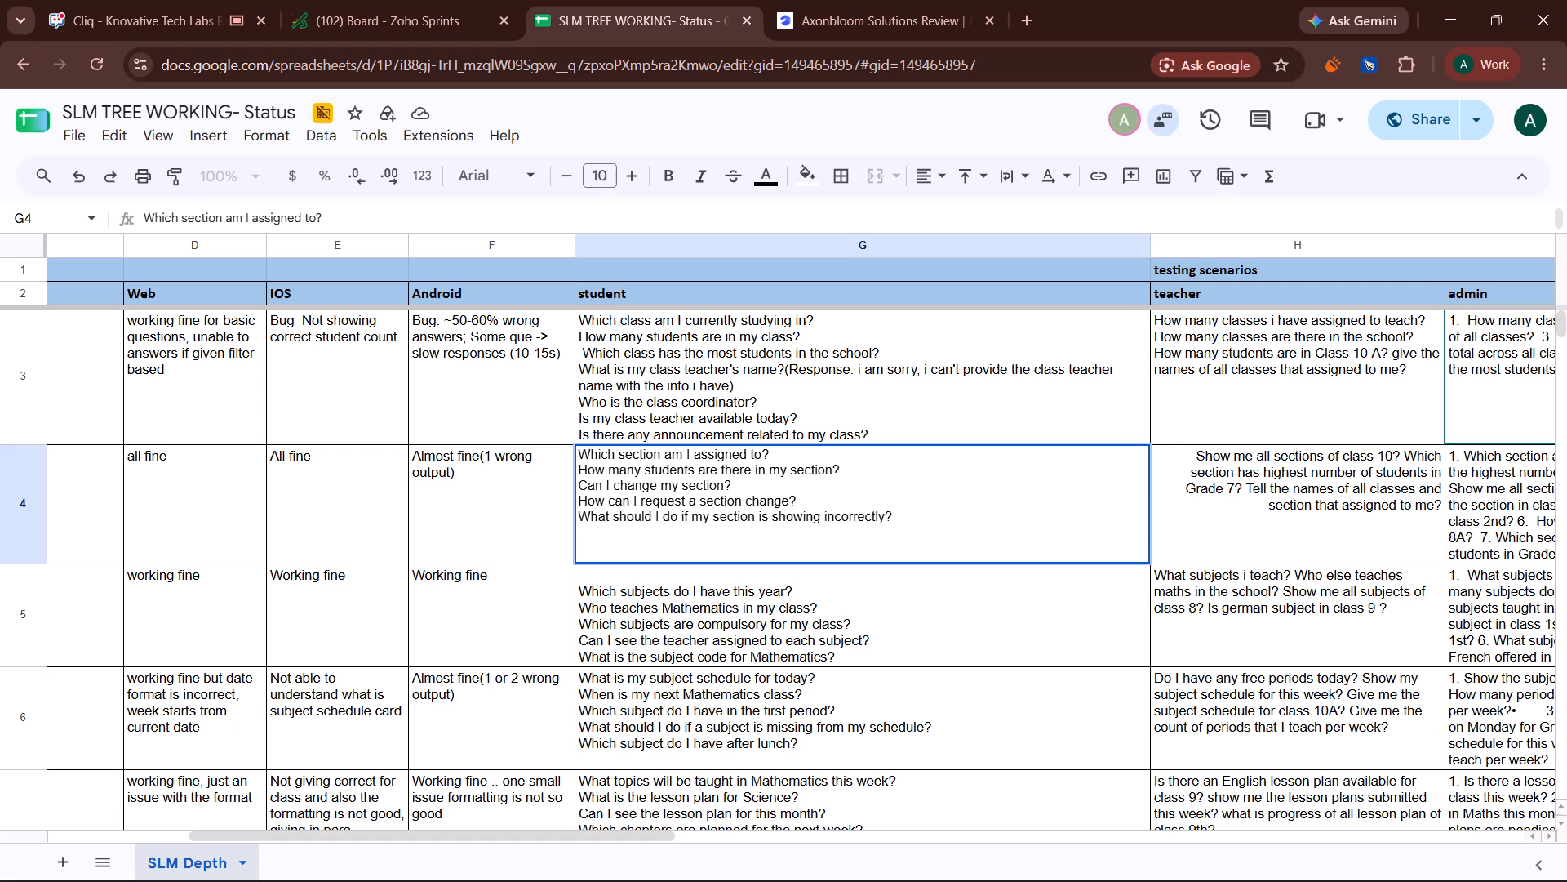
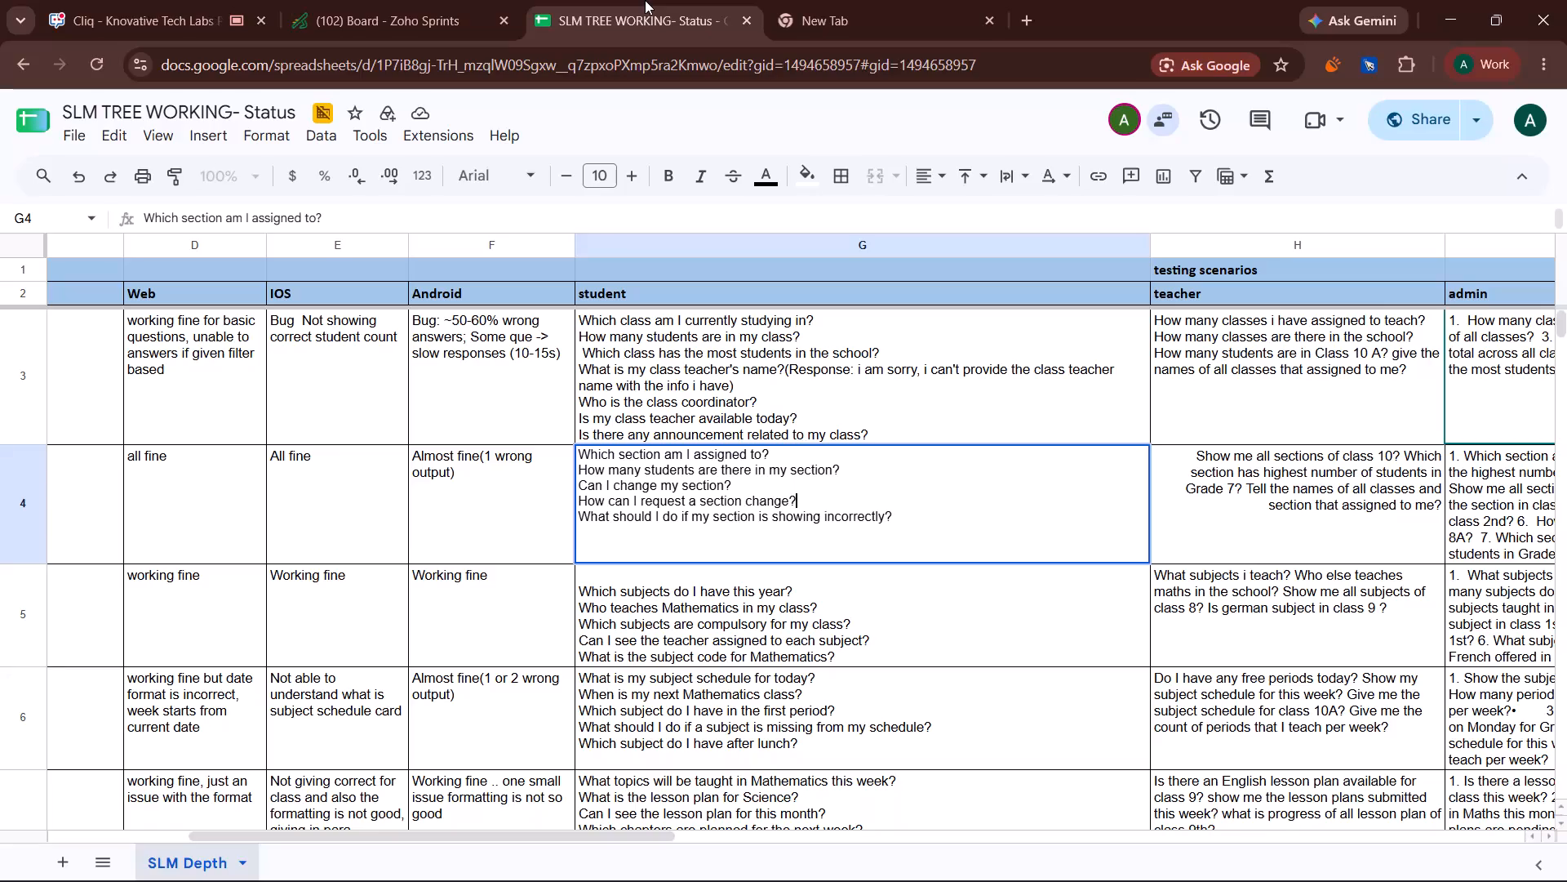
Finish editing the section questions in student cell G4, keeping the cell's text.
scroll(1108, 421, left, 2)
scroll(1108, 421, right, 2)
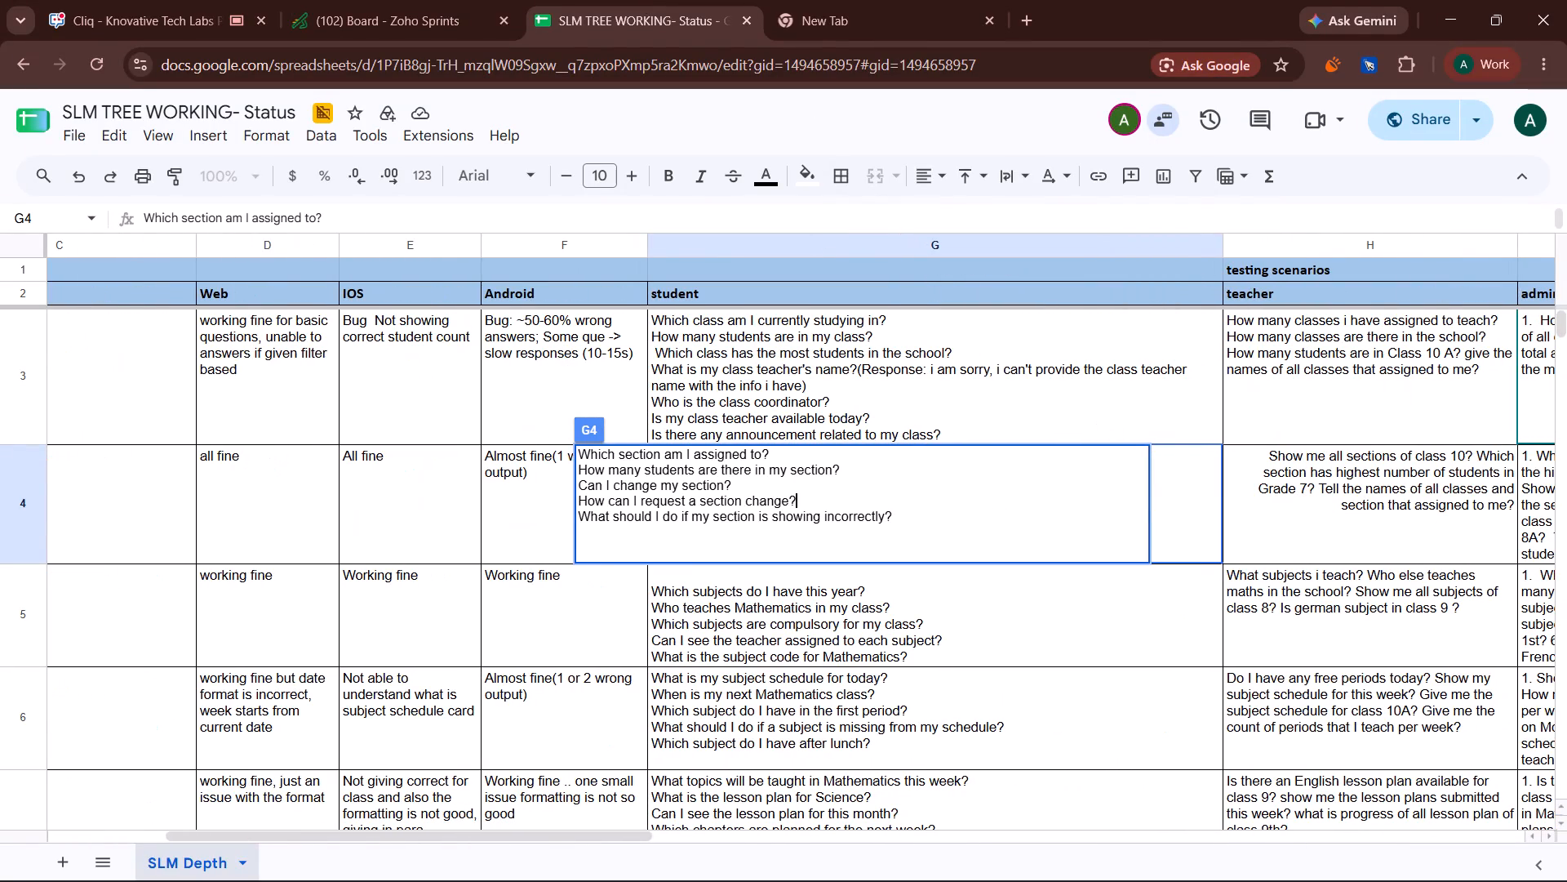
scroll(881, 496, left, 5)
key(Return)
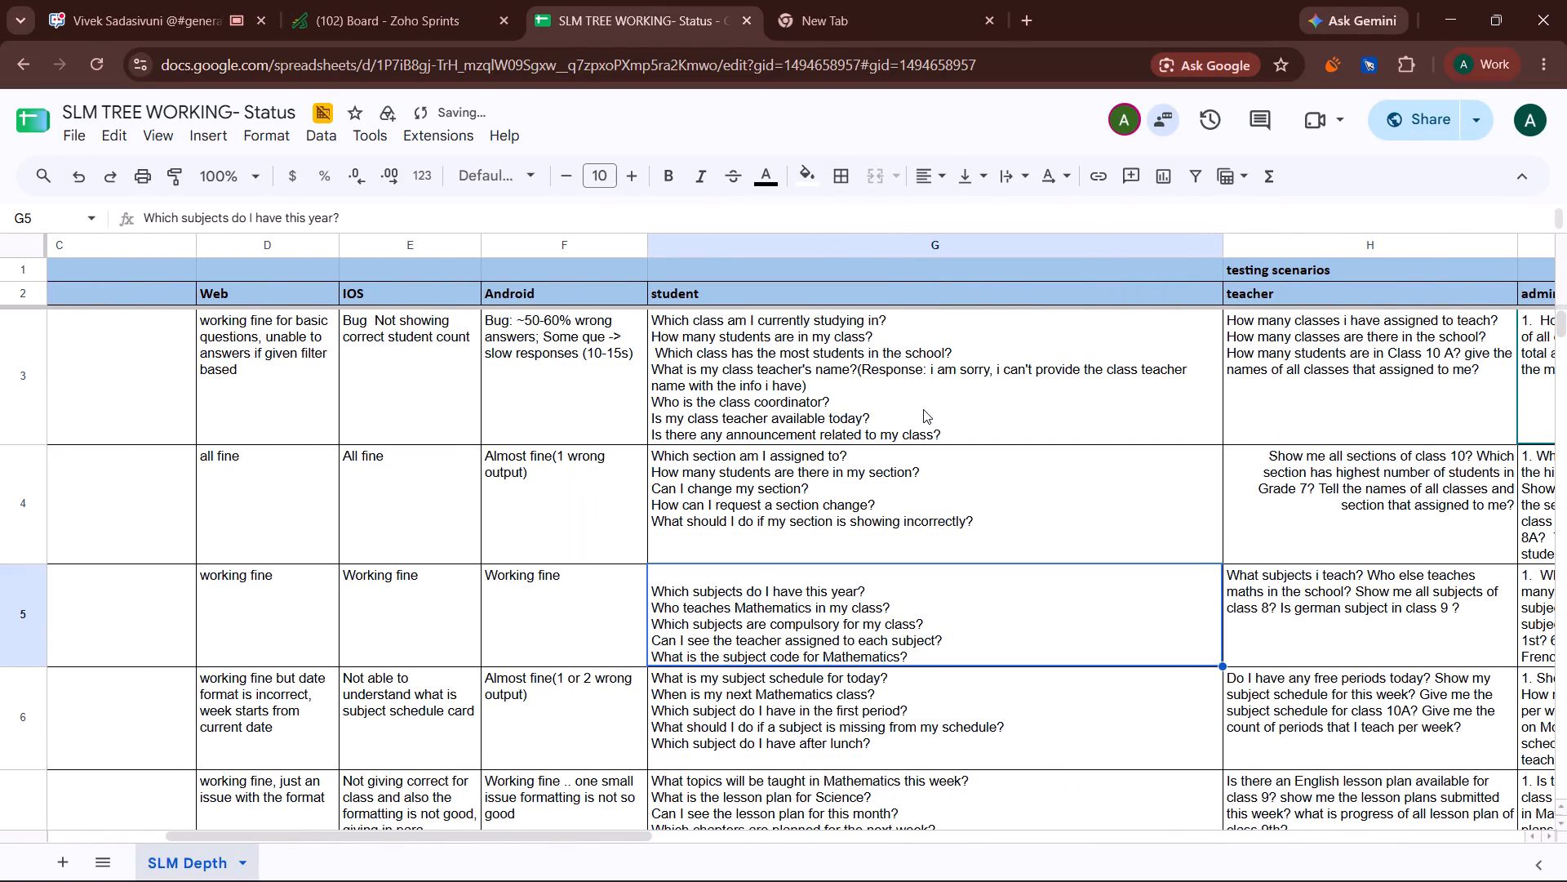
scroll(926, 409, left, 3)
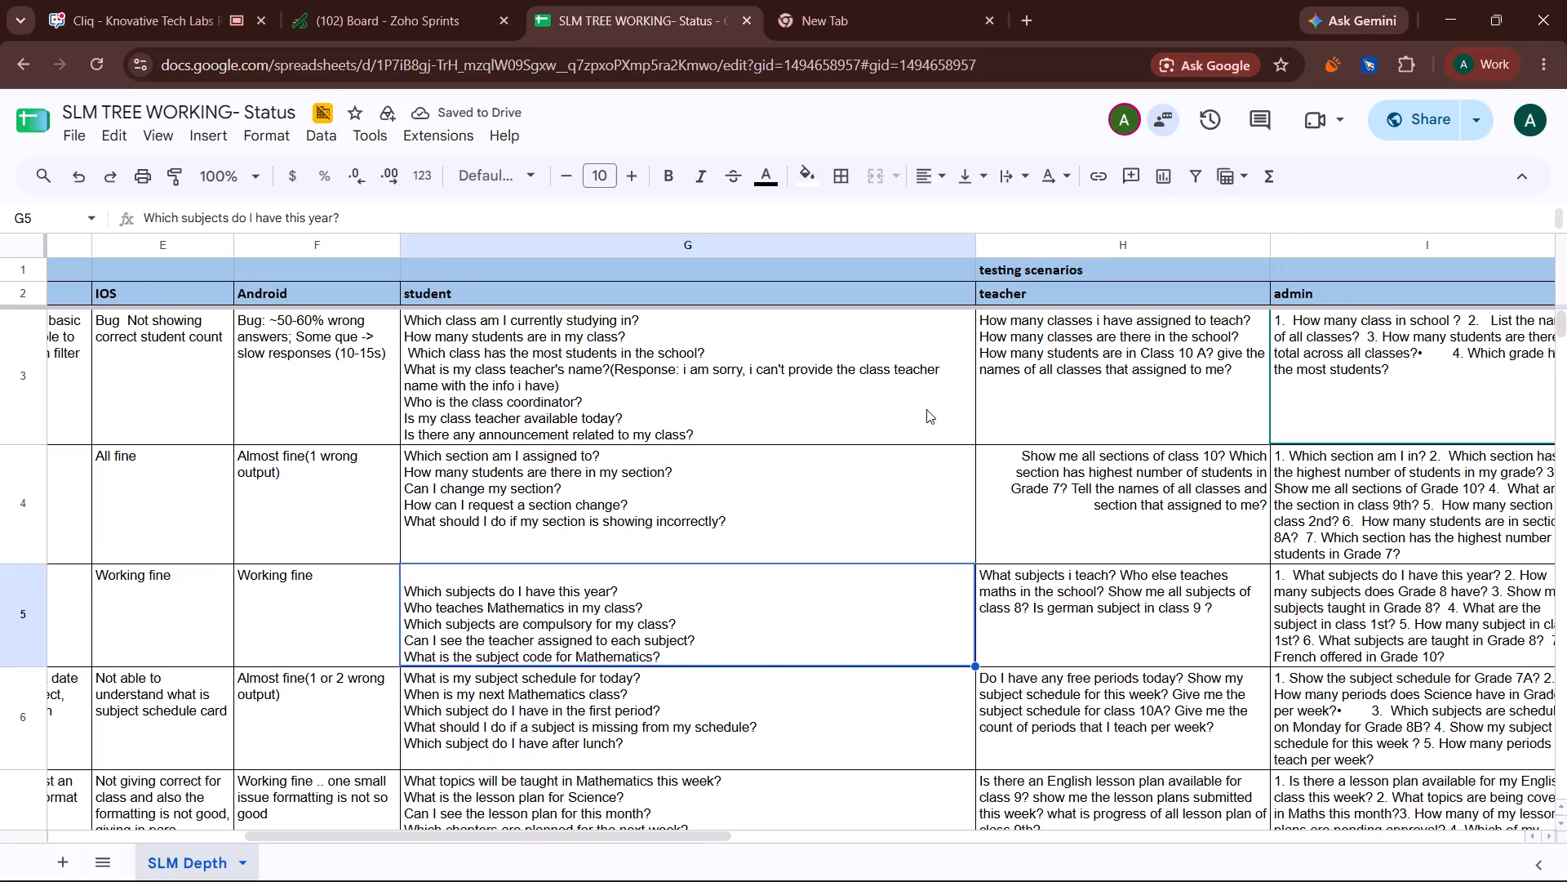
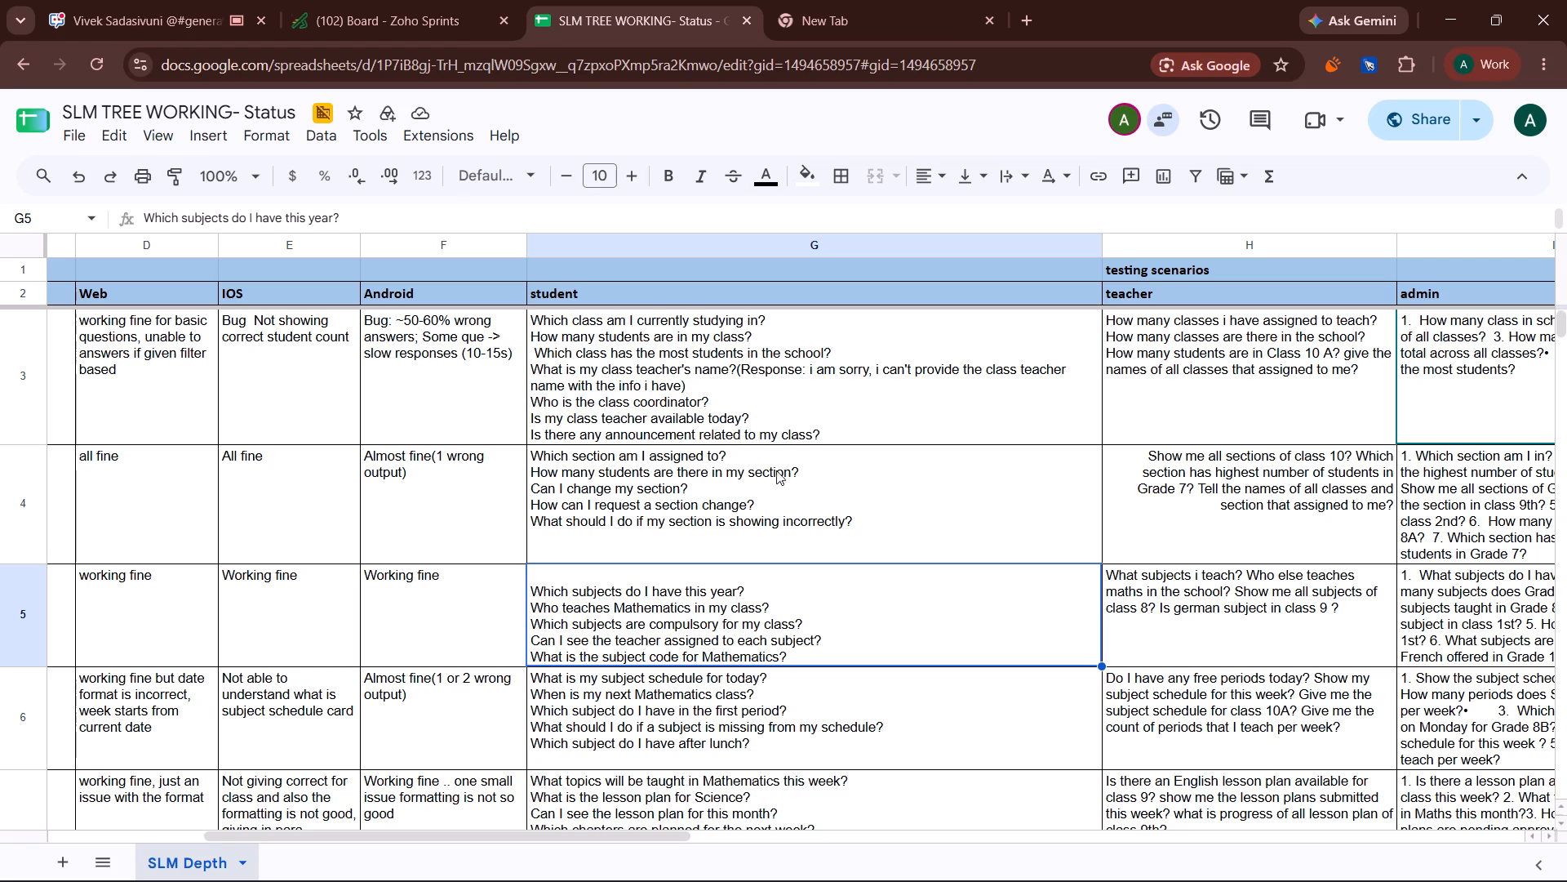
double_click(854, 427)
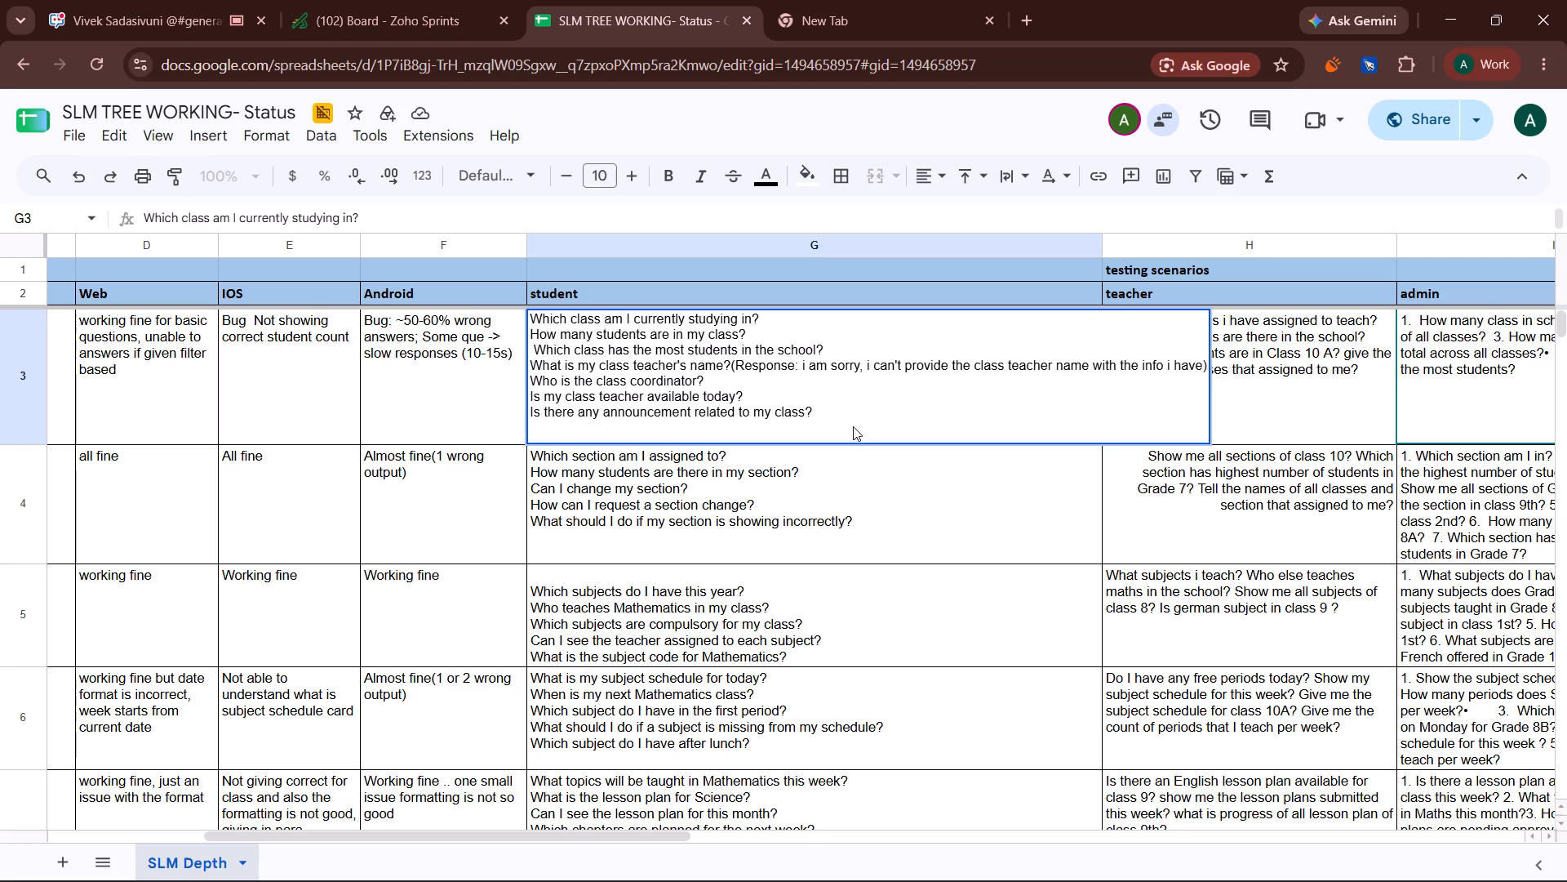
key(shift+parenleft)
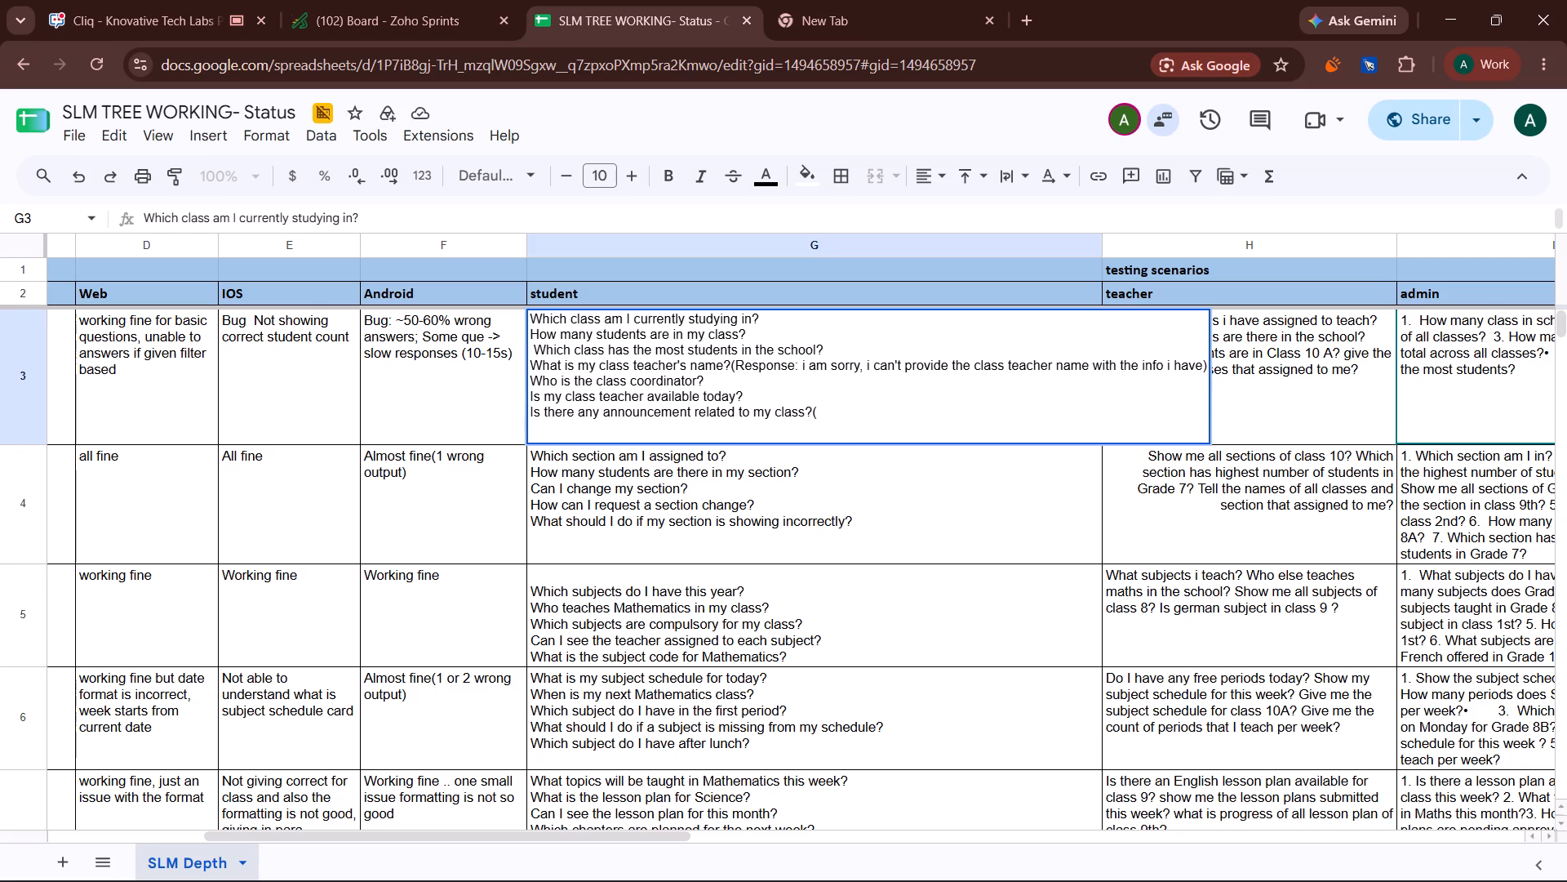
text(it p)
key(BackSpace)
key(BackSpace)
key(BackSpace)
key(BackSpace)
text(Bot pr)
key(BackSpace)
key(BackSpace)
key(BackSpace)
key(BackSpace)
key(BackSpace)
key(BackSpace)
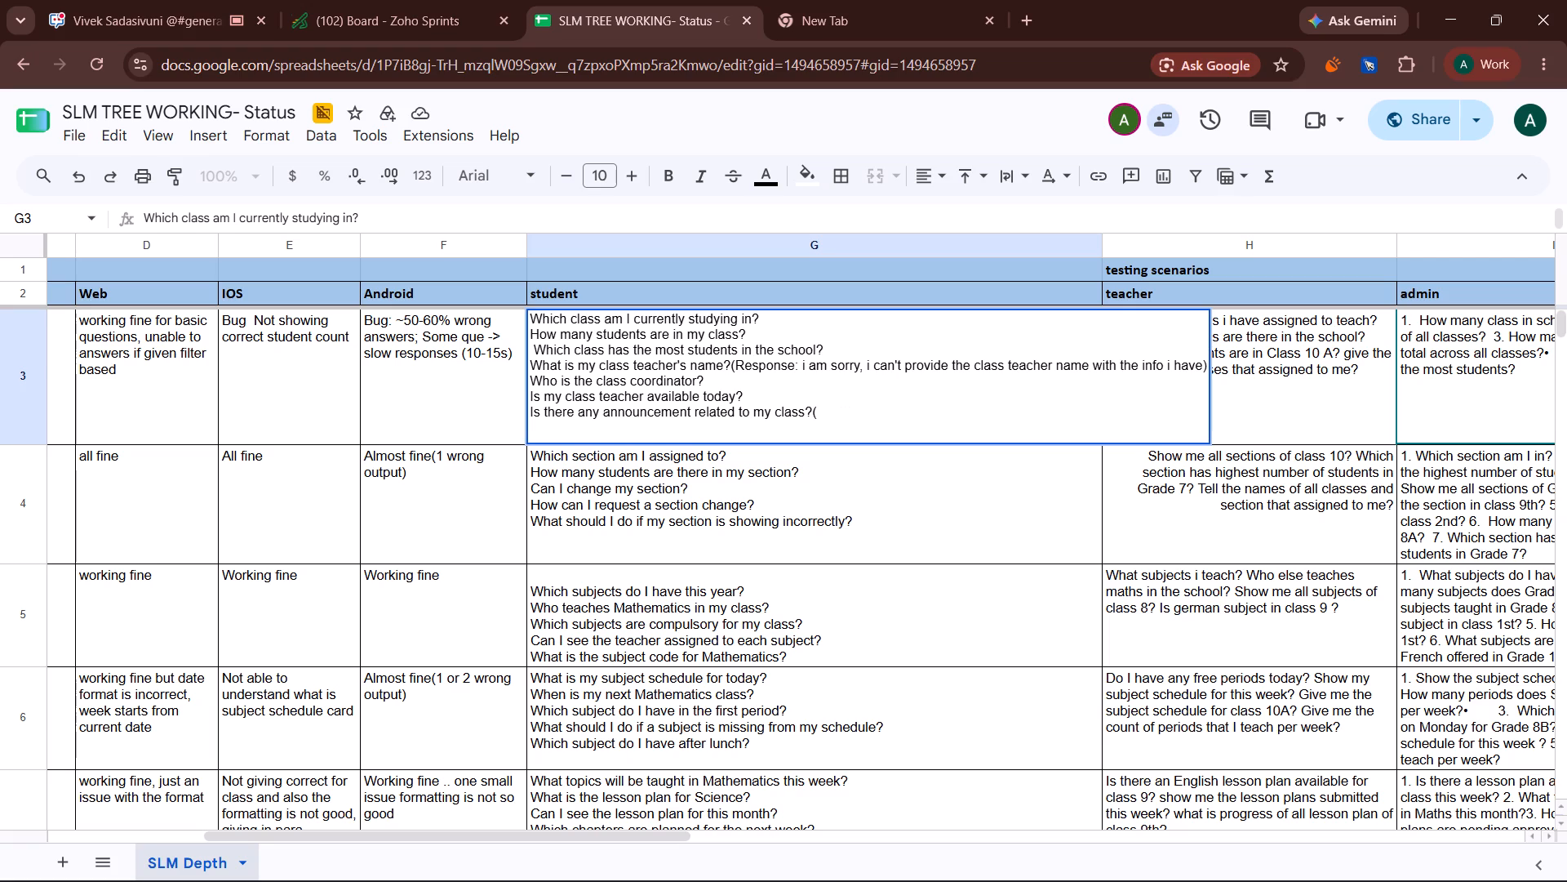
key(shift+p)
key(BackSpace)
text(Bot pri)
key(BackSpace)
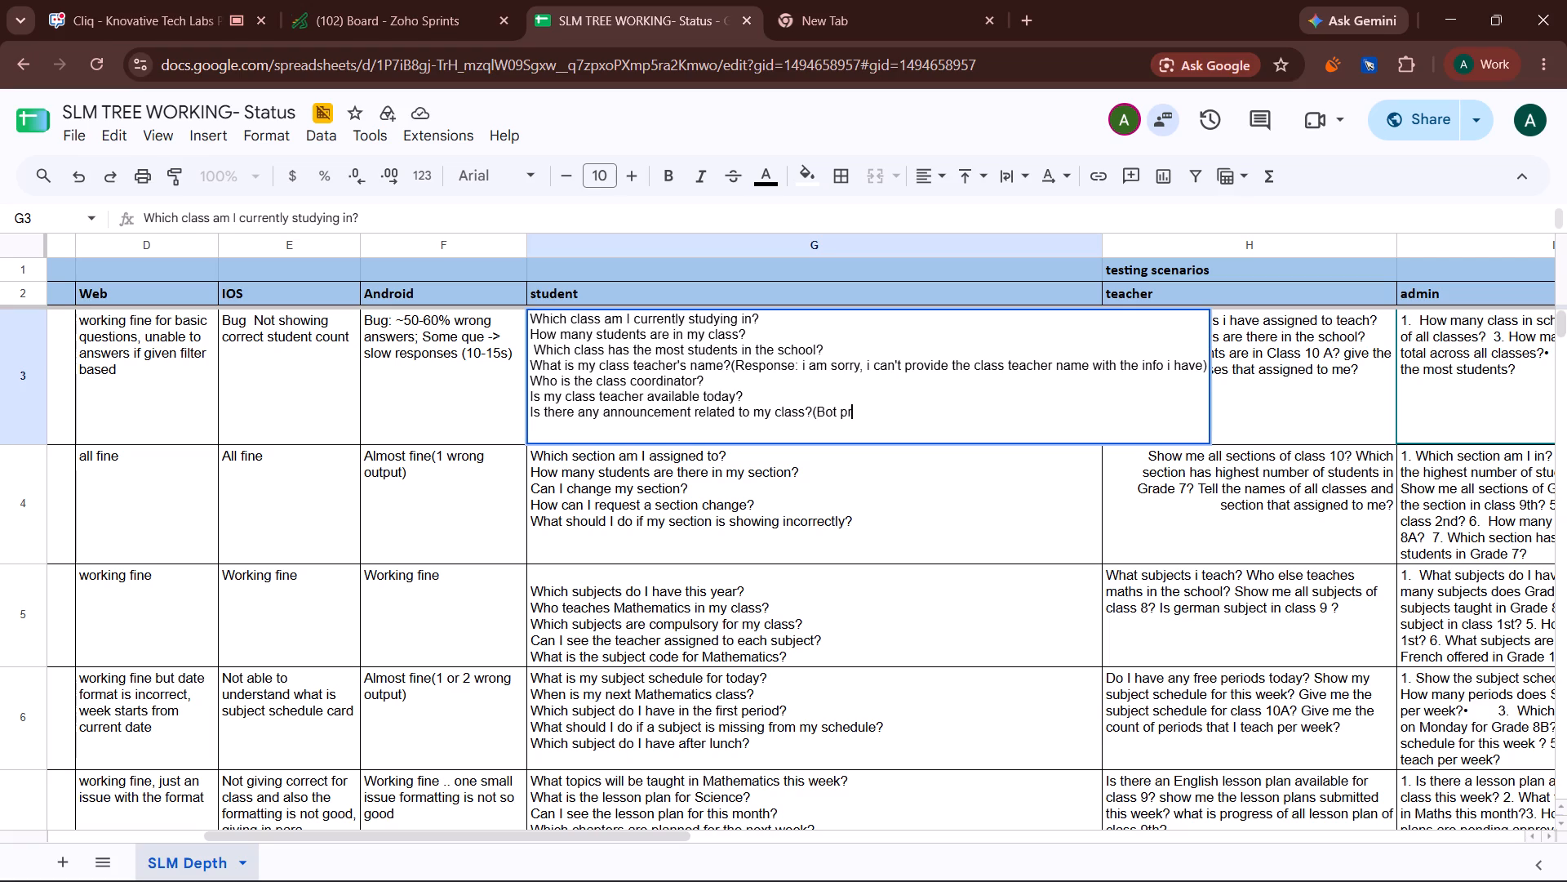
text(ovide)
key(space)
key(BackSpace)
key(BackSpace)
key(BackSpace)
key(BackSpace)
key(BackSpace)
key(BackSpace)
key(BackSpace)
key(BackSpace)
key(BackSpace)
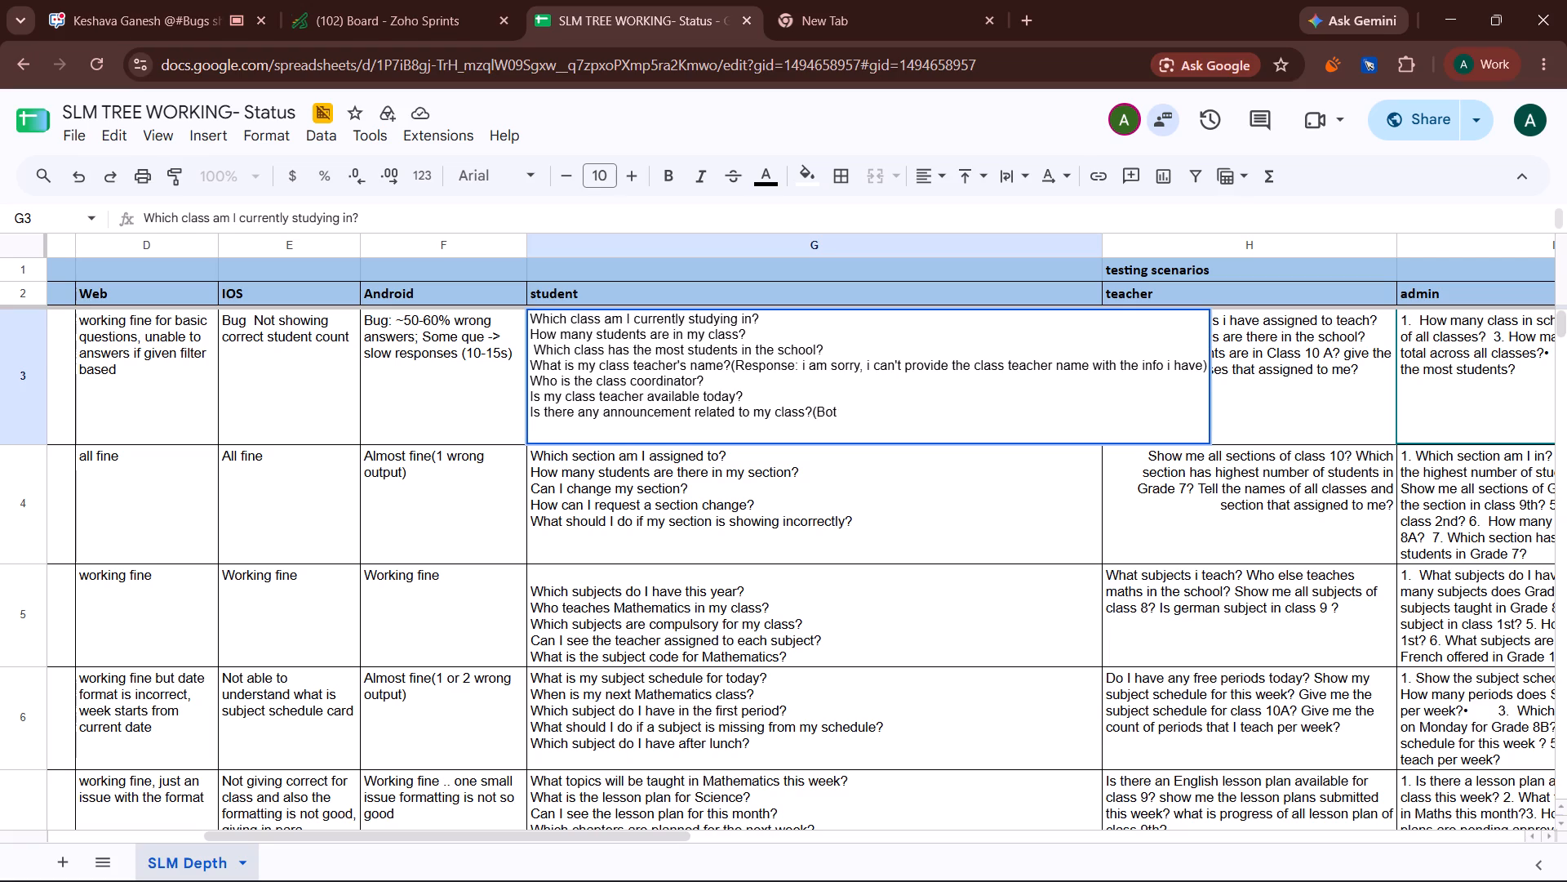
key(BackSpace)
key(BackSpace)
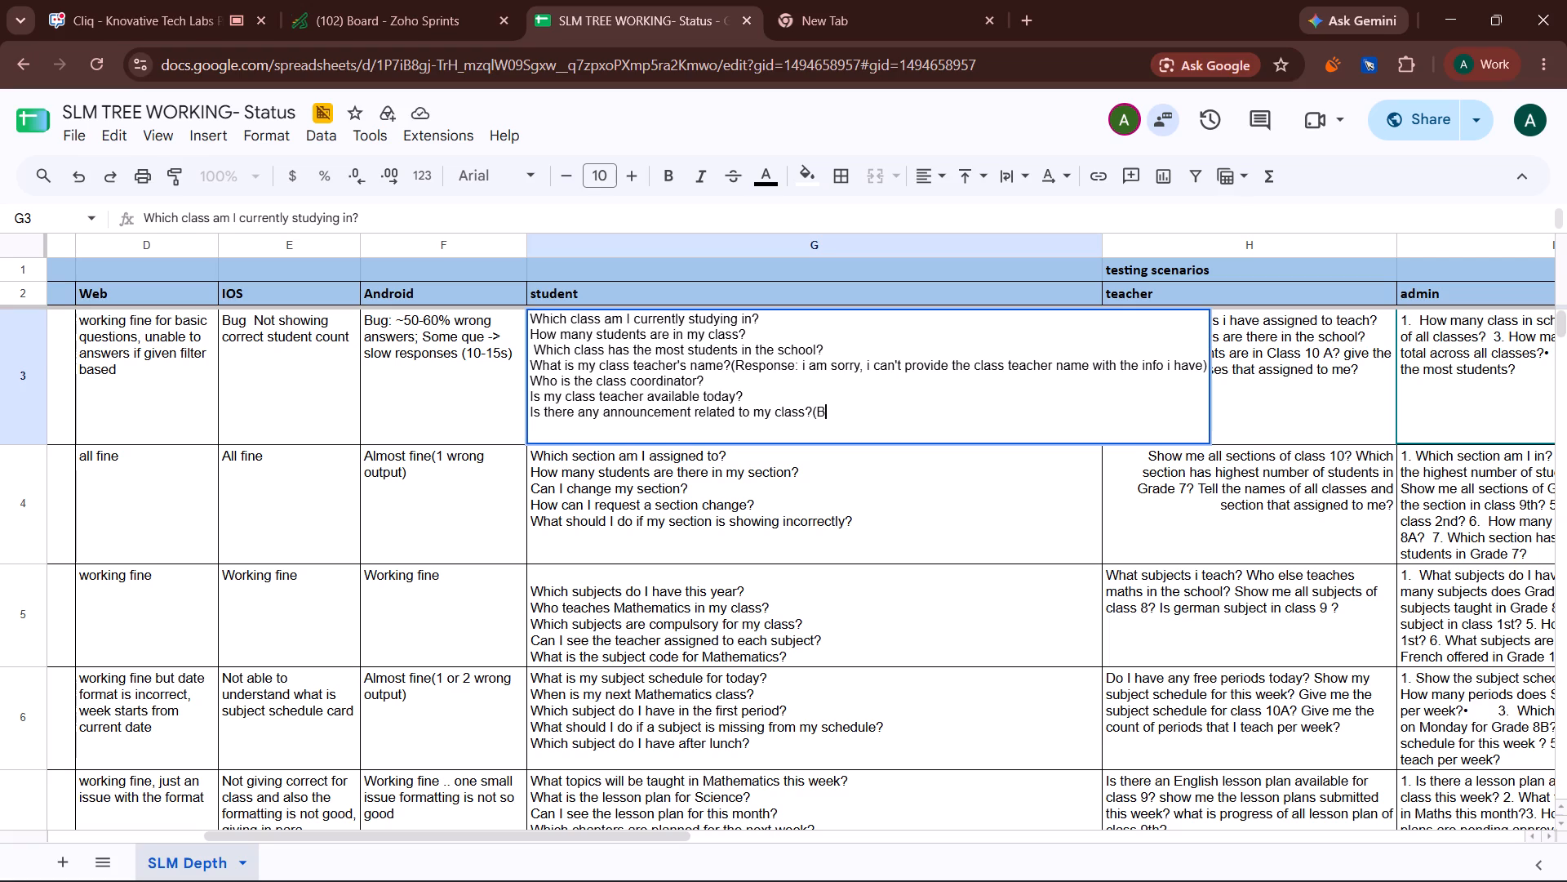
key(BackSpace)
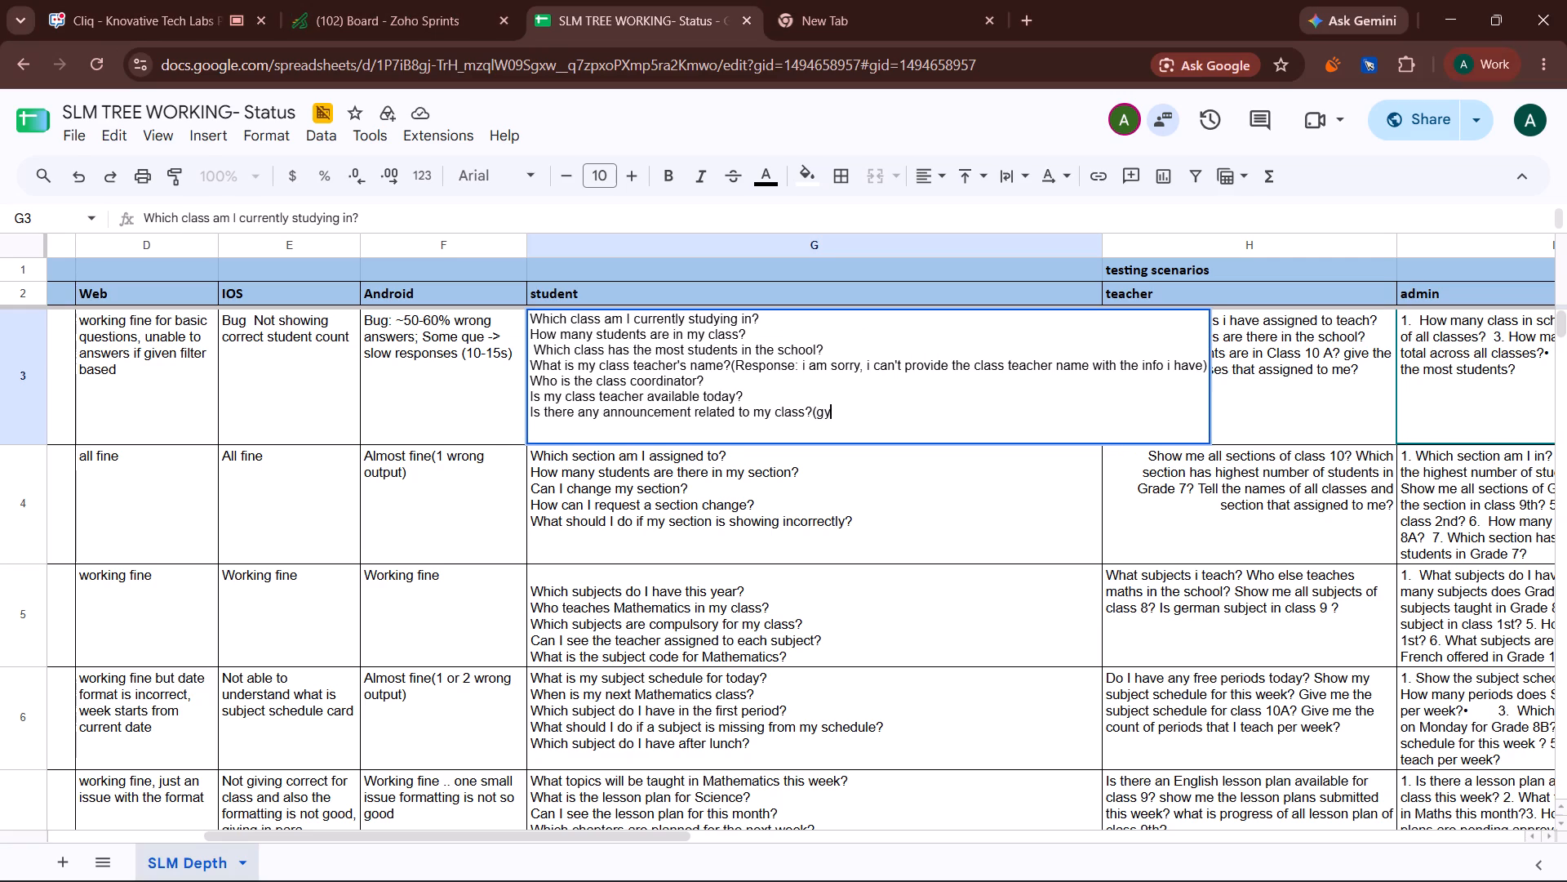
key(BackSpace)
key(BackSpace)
Write "ai bot provide the link" inside the bracketed note after the announcement question in cell G3.
text(ai give)
key(BackSpace)
key(BackSpace)
key(BackSpace)
key(BackSpace)
key(BackSpace)
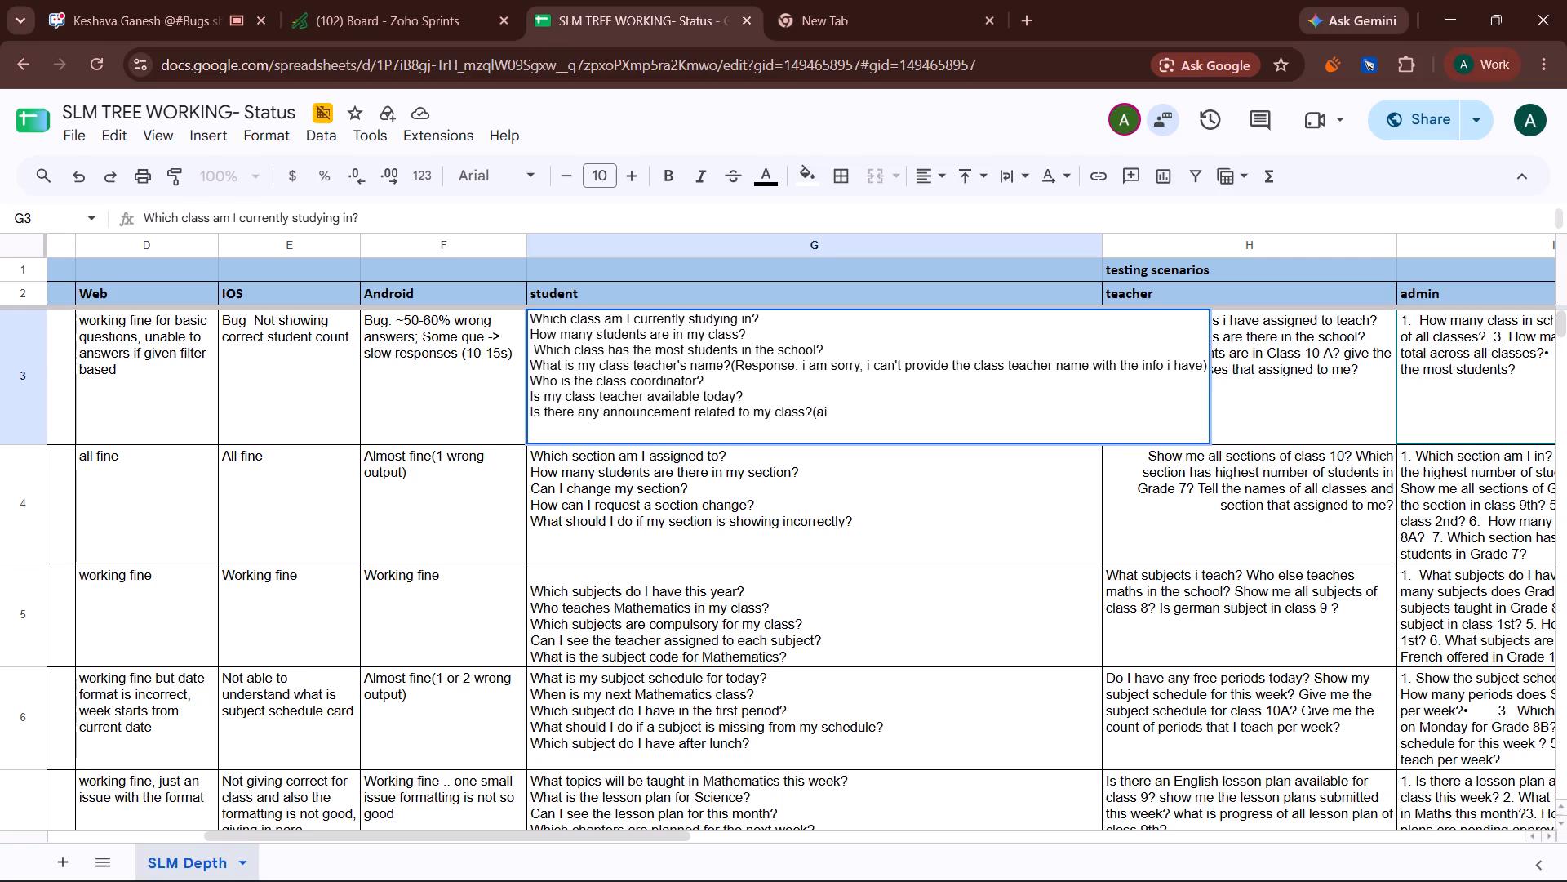
key(space)
text(bot give)
key(space)
key(BackSpace)
key(BackSpace)
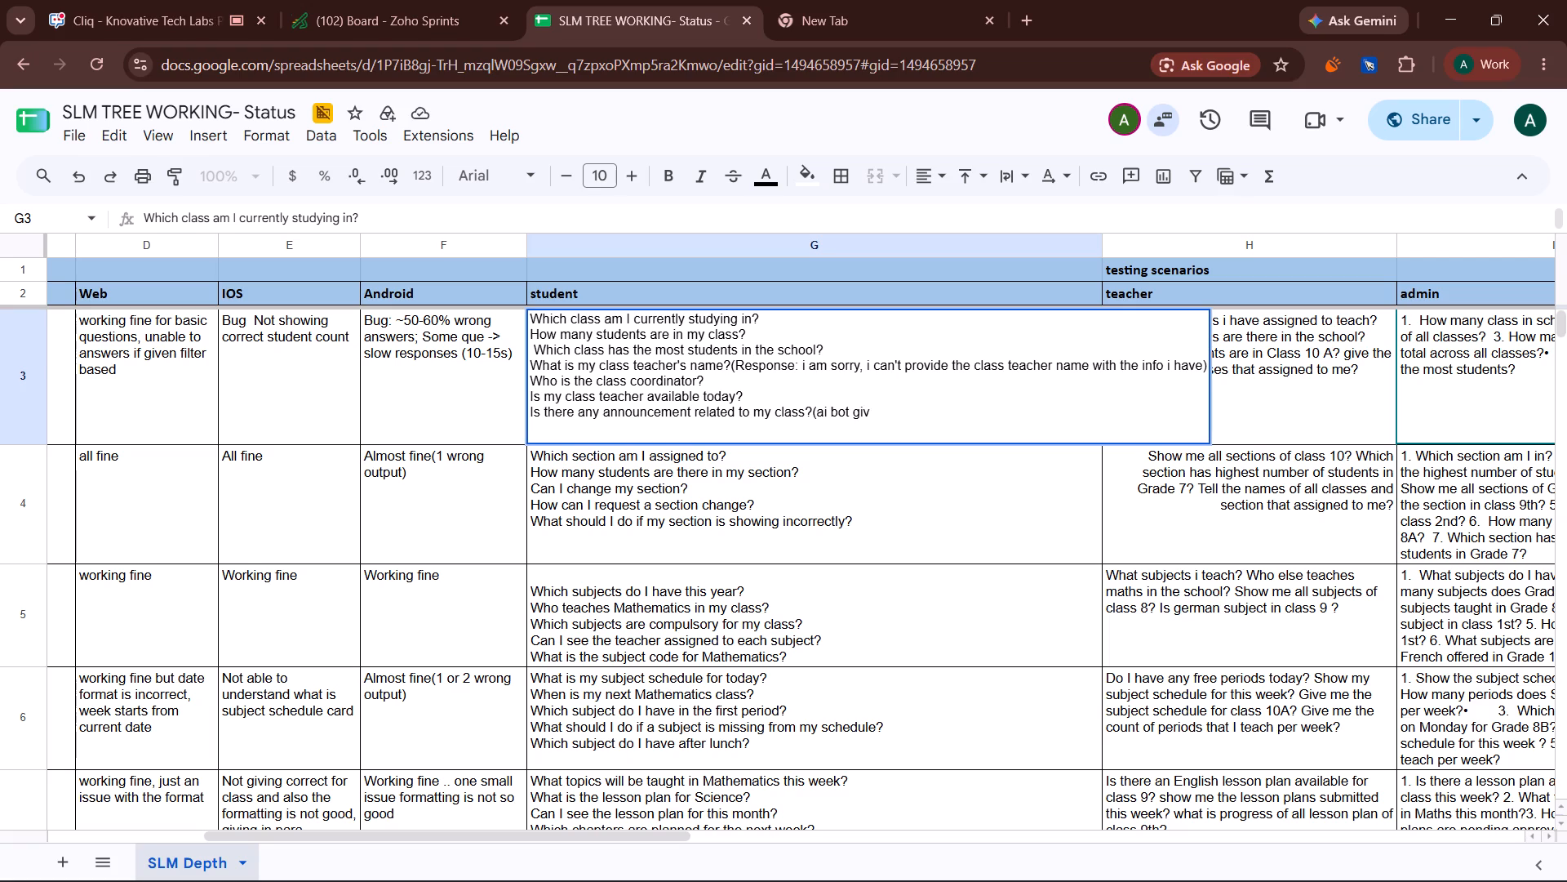
key(BackSpace)
key(BackSpace)
key(BackSpace)
text(pri)
key(BackSpace)
text(ovidet)
key(BackSpace)
key(space)
text(the link)
key(space)
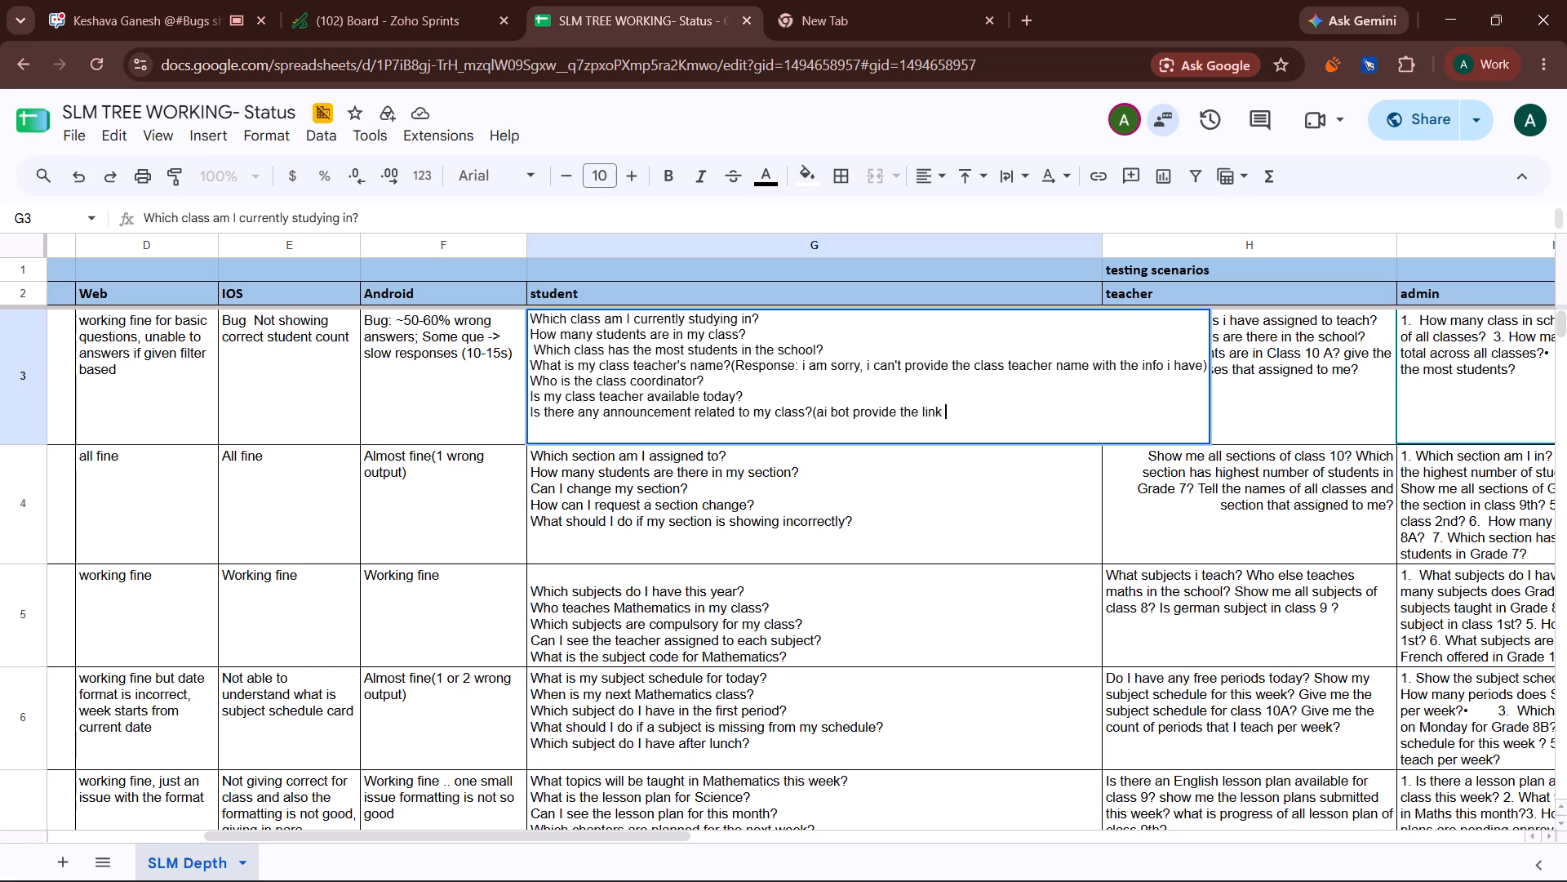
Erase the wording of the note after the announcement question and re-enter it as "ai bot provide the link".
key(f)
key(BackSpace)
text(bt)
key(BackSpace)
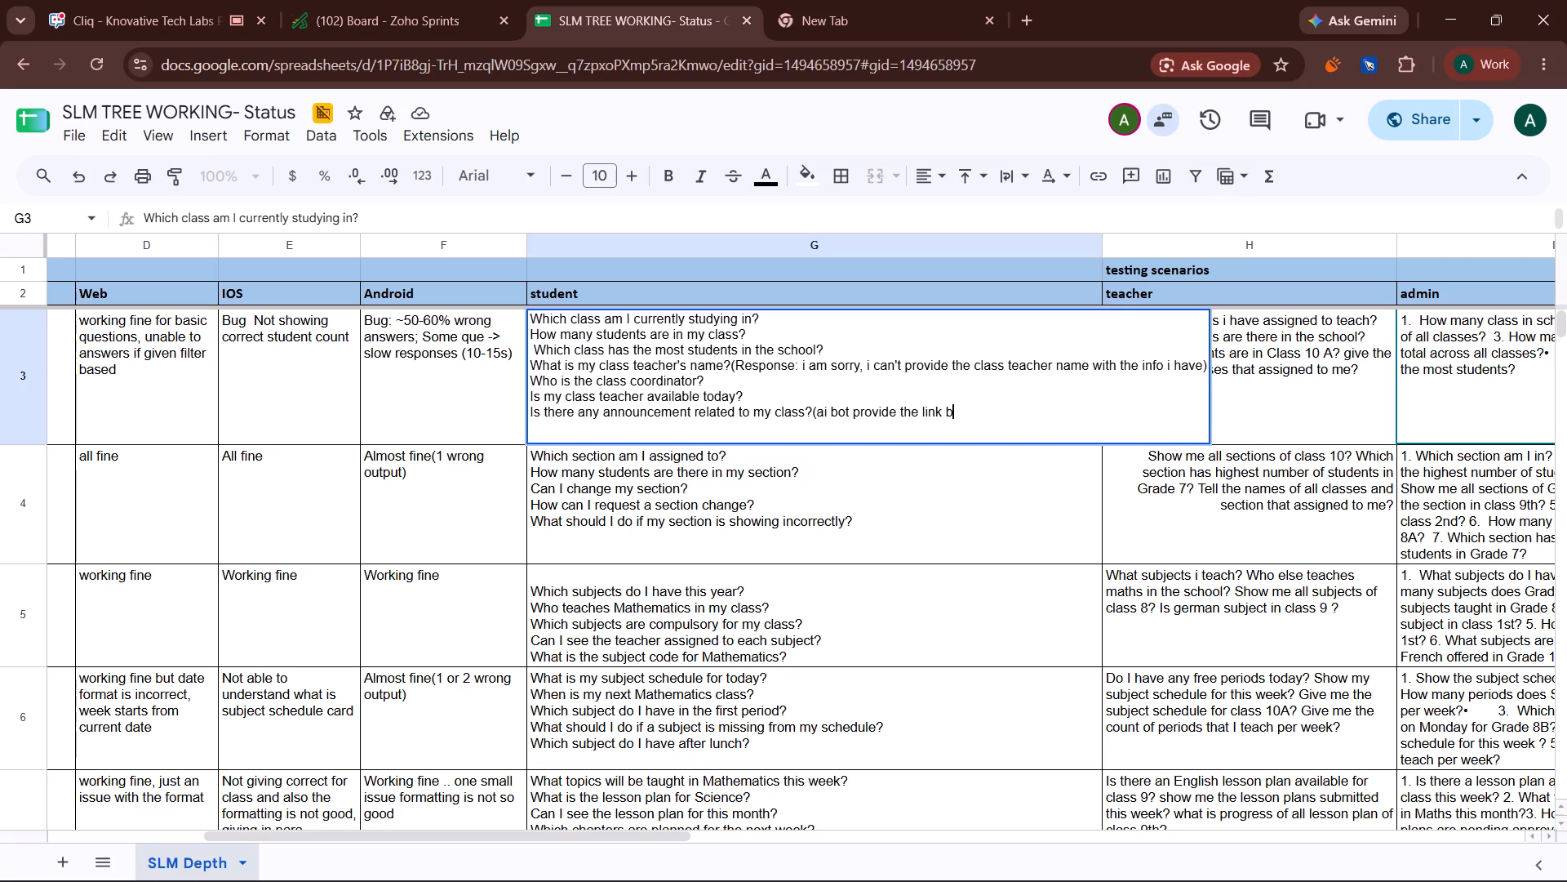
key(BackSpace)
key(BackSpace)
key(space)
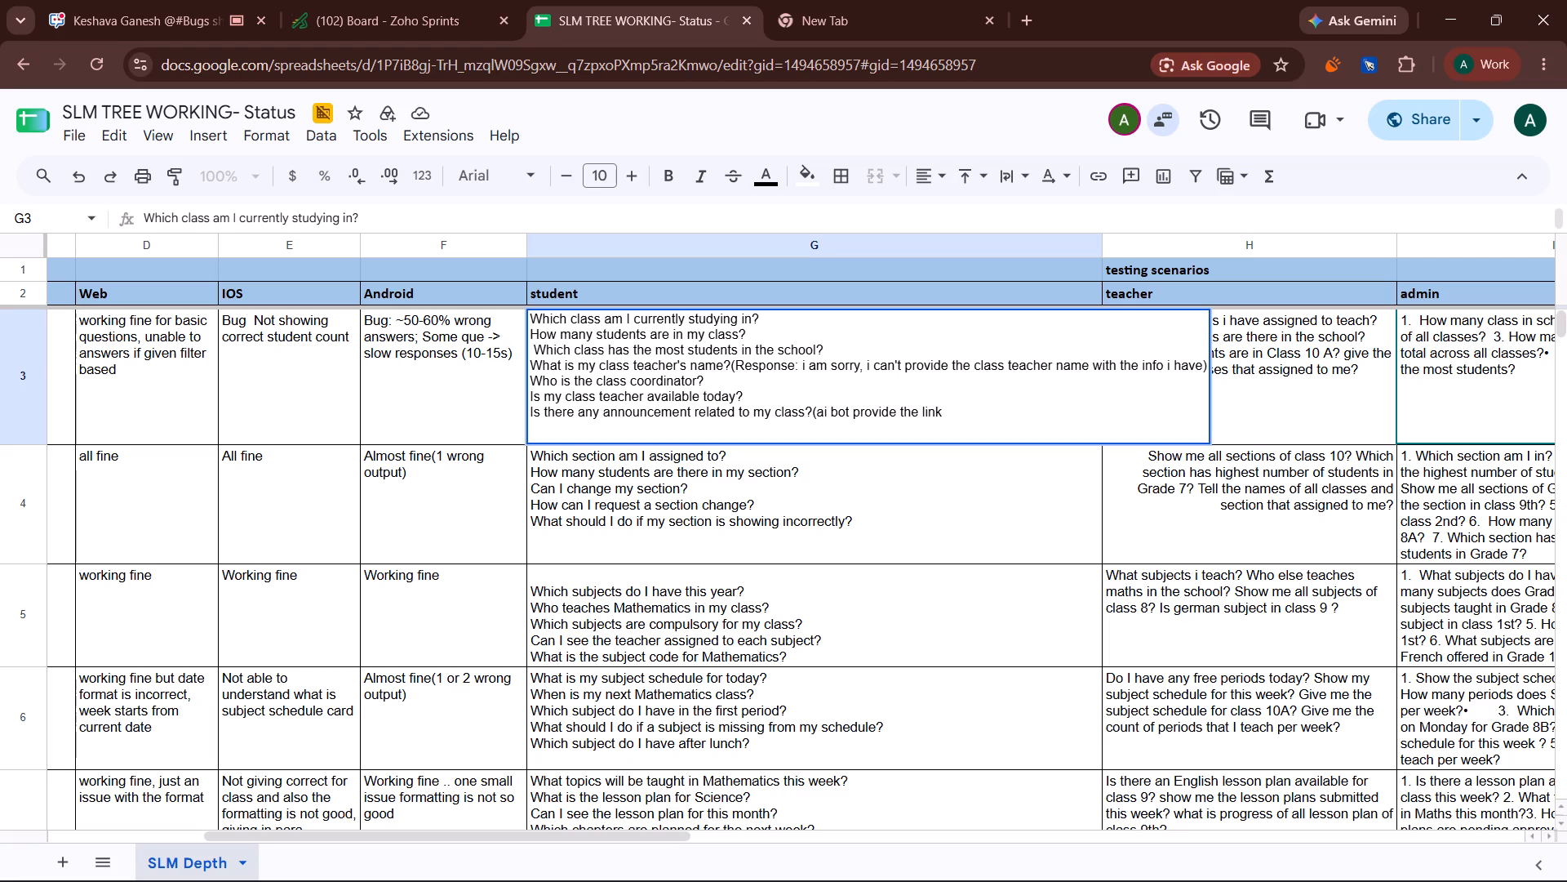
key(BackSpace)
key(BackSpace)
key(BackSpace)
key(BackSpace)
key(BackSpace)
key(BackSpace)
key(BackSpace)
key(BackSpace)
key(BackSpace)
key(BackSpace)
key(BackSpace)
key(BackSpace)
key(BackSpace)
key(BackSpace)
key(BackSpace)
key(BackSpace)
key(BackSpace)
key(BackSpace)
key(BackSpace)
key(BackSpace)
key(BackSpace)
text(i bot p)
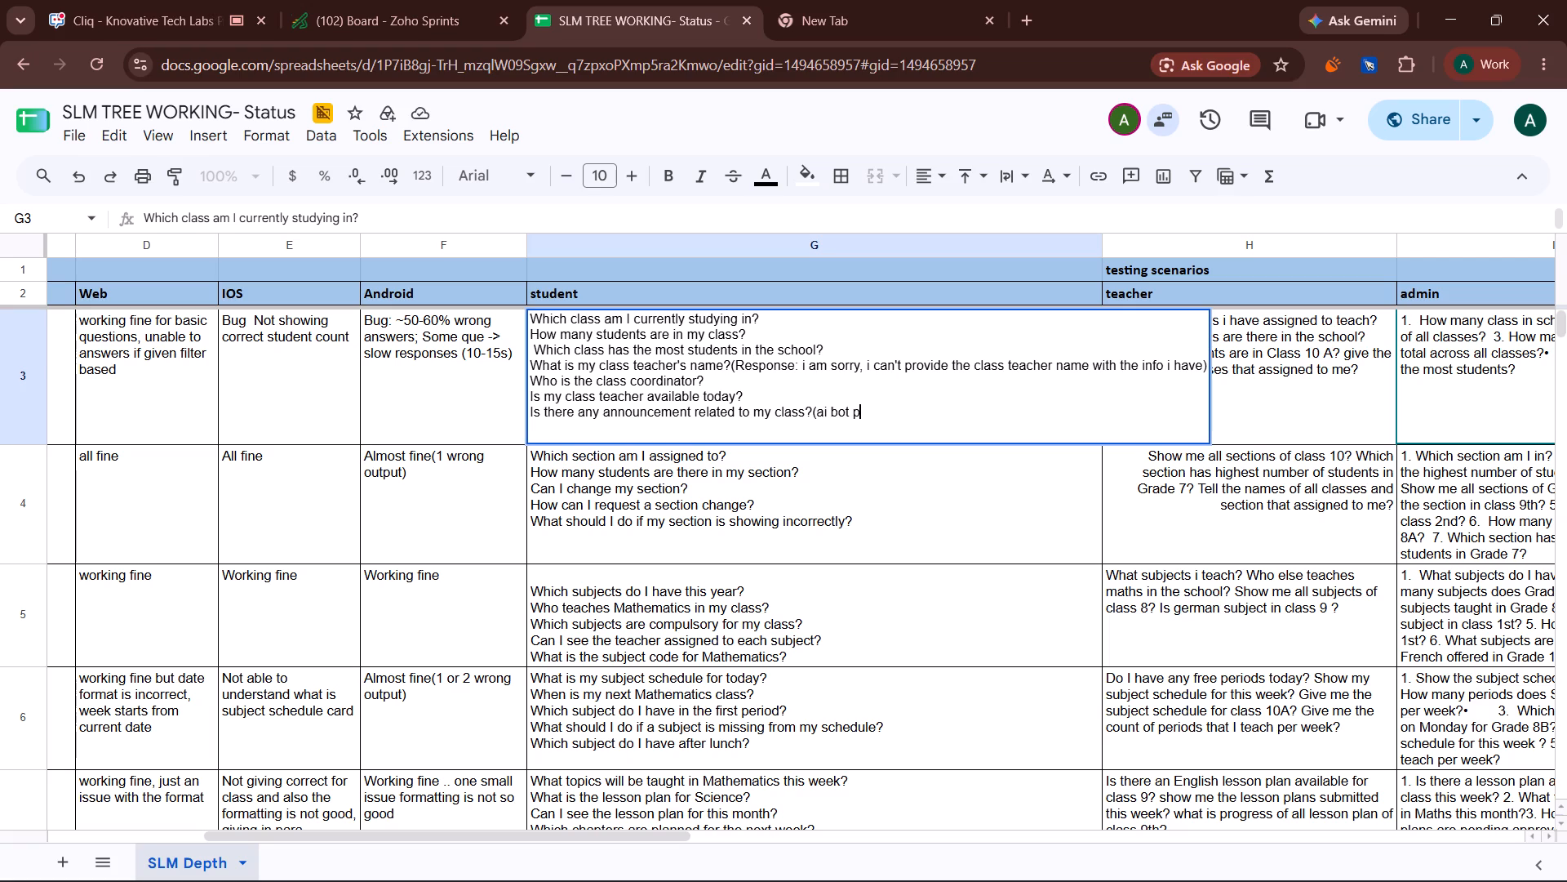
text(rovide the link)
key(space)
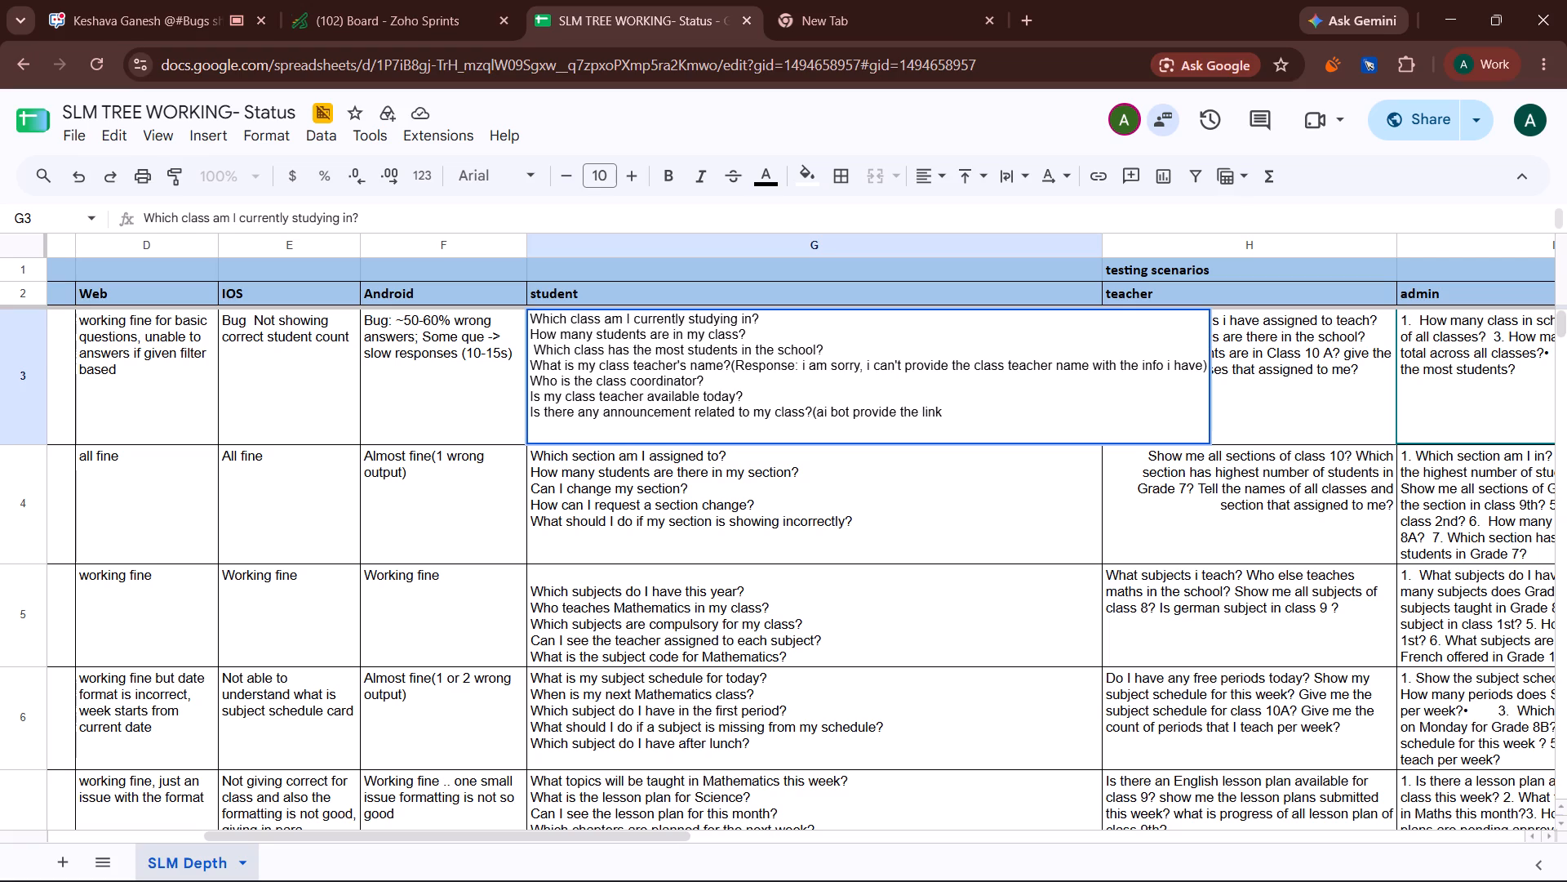
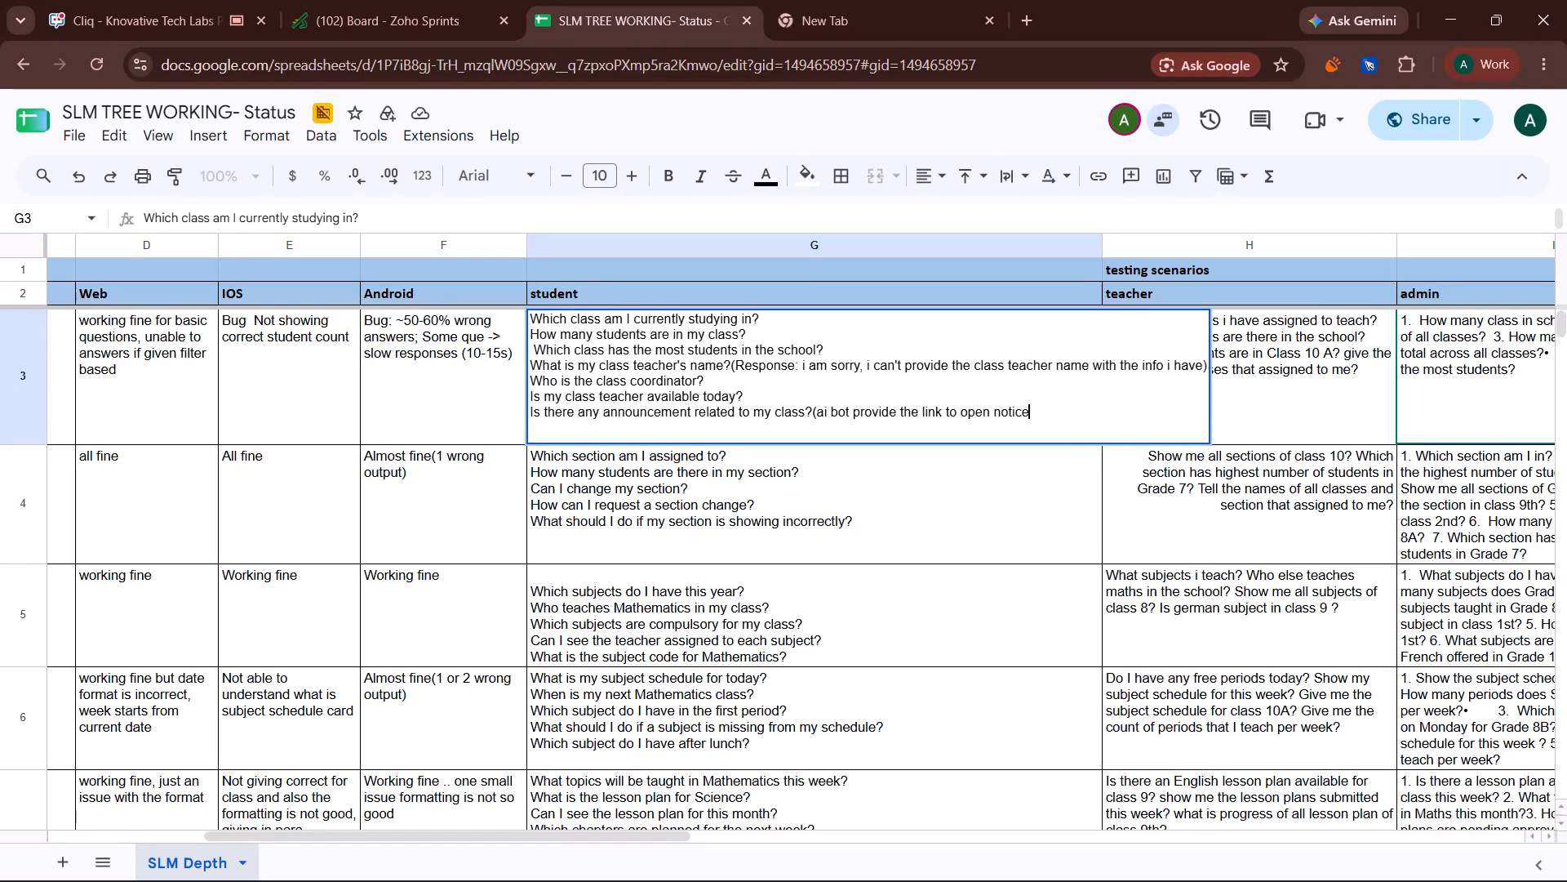
Close the bracketed note after the class announcement question in student cell G3.
key(space)
key(BackSpace)
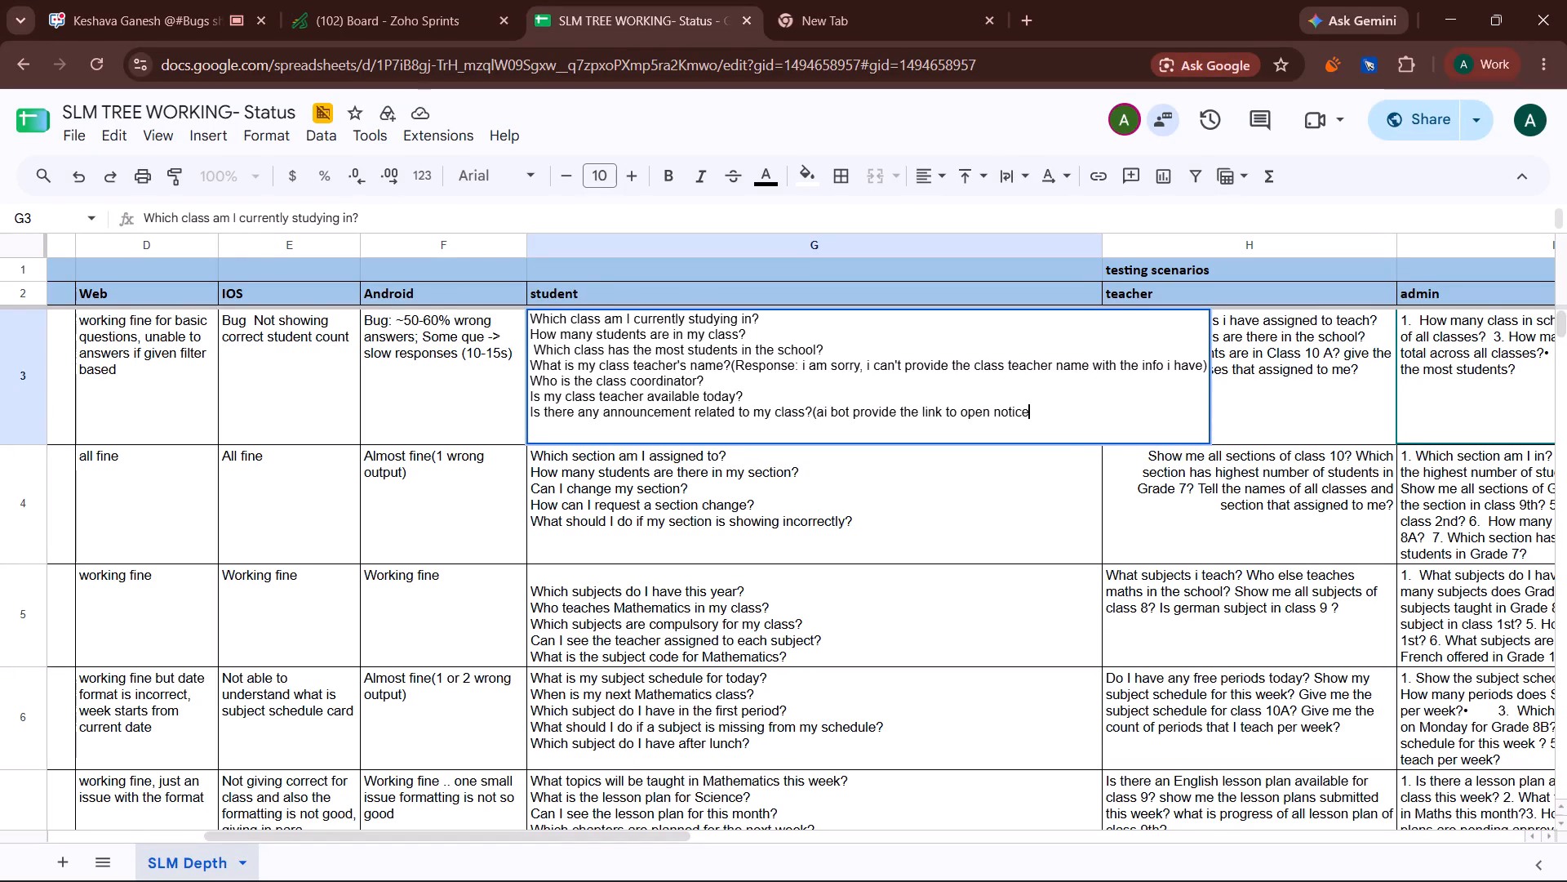
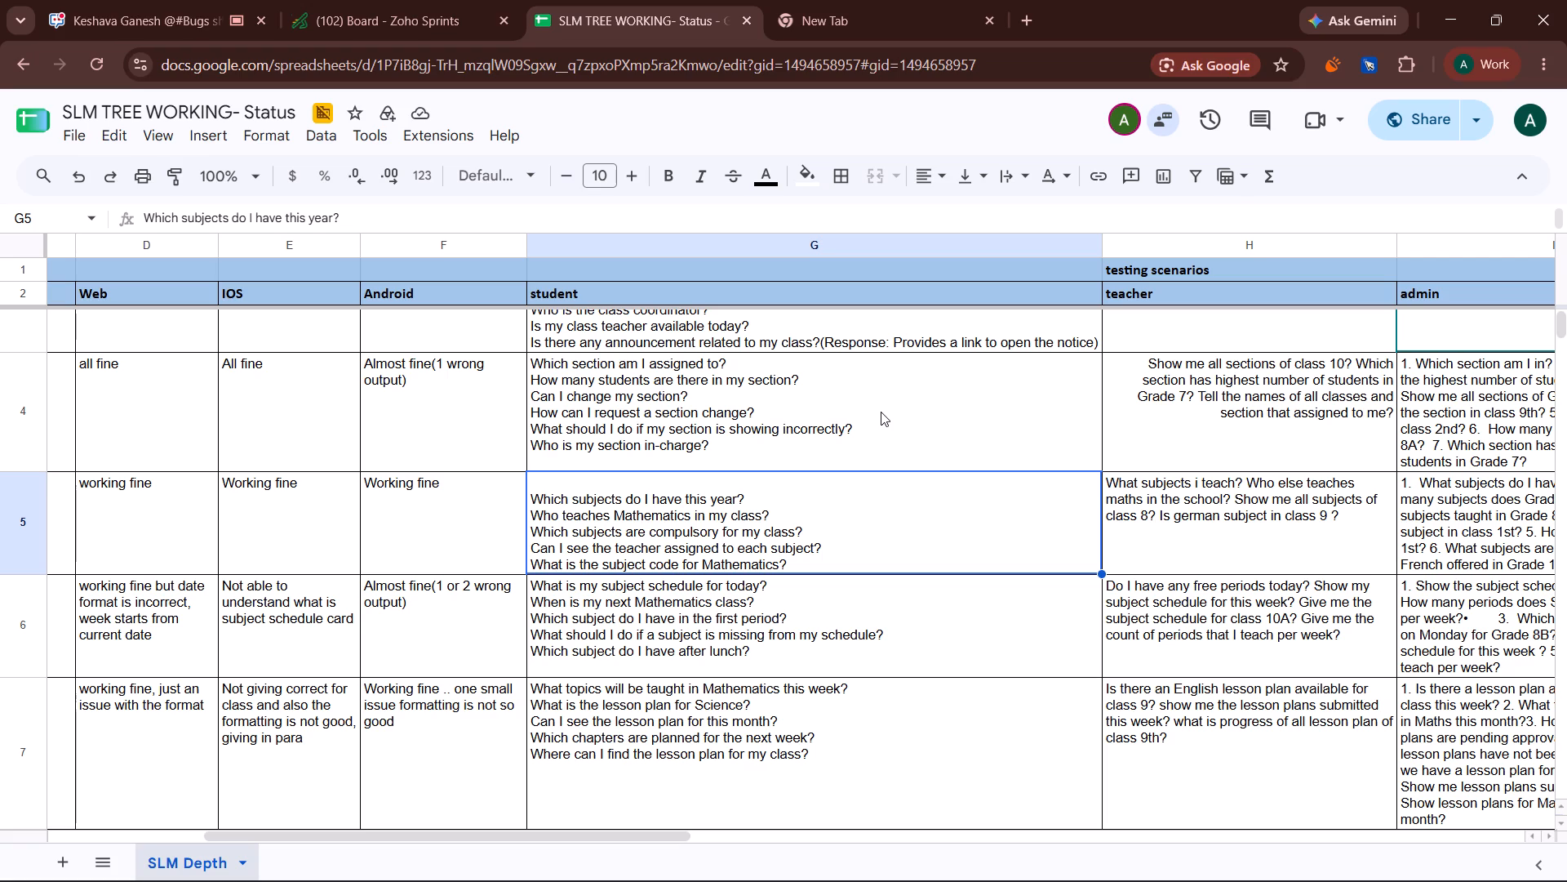
double_click(745, 449)
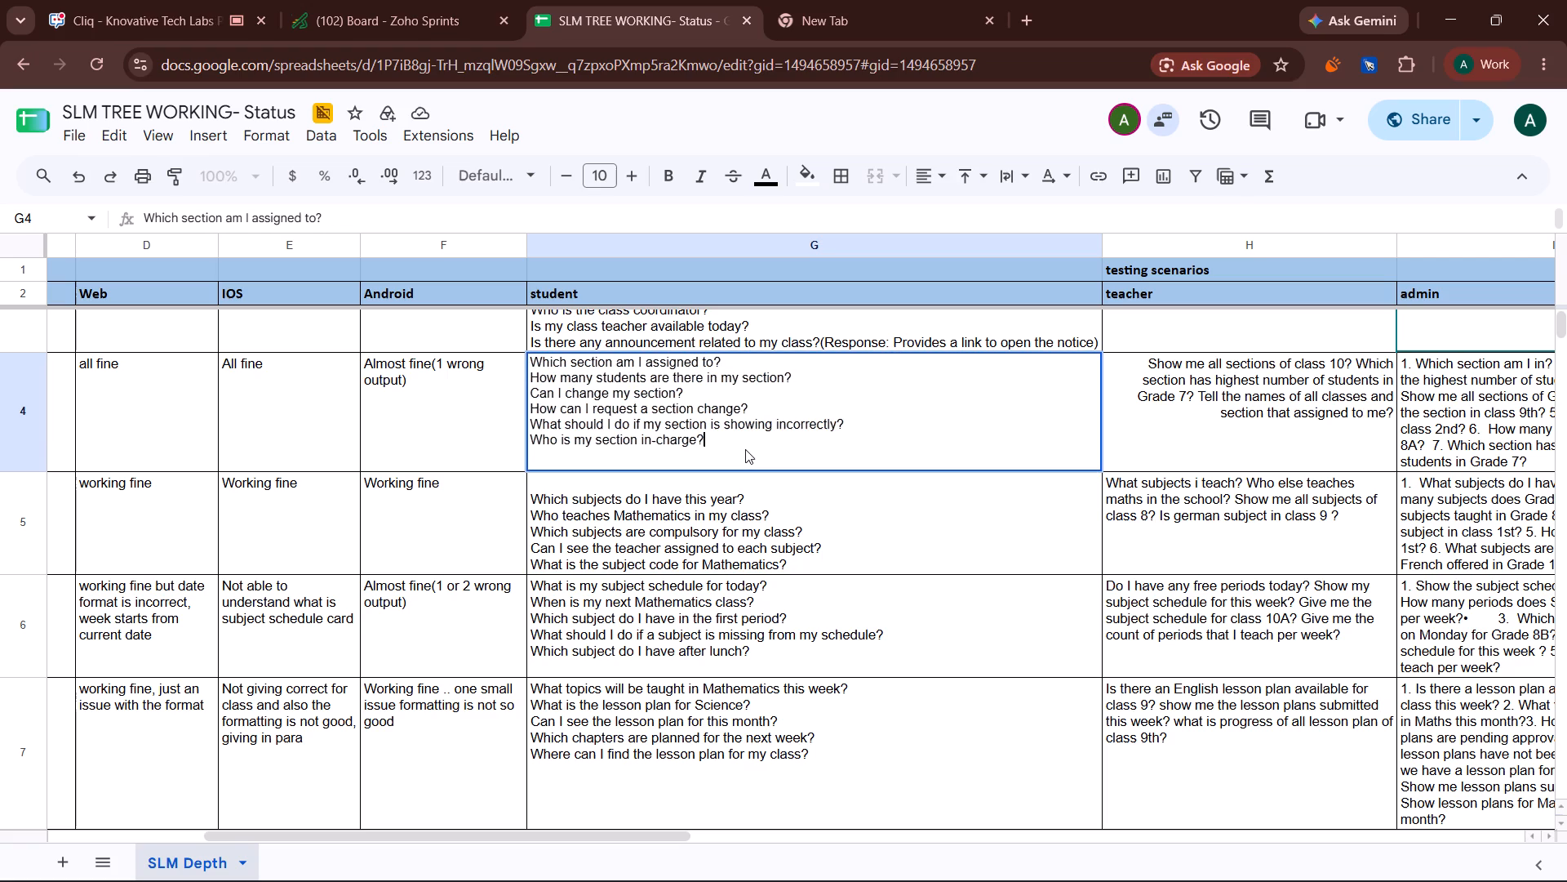
key(shift+parenleft)
key(space)
text(reponse: i cnn)
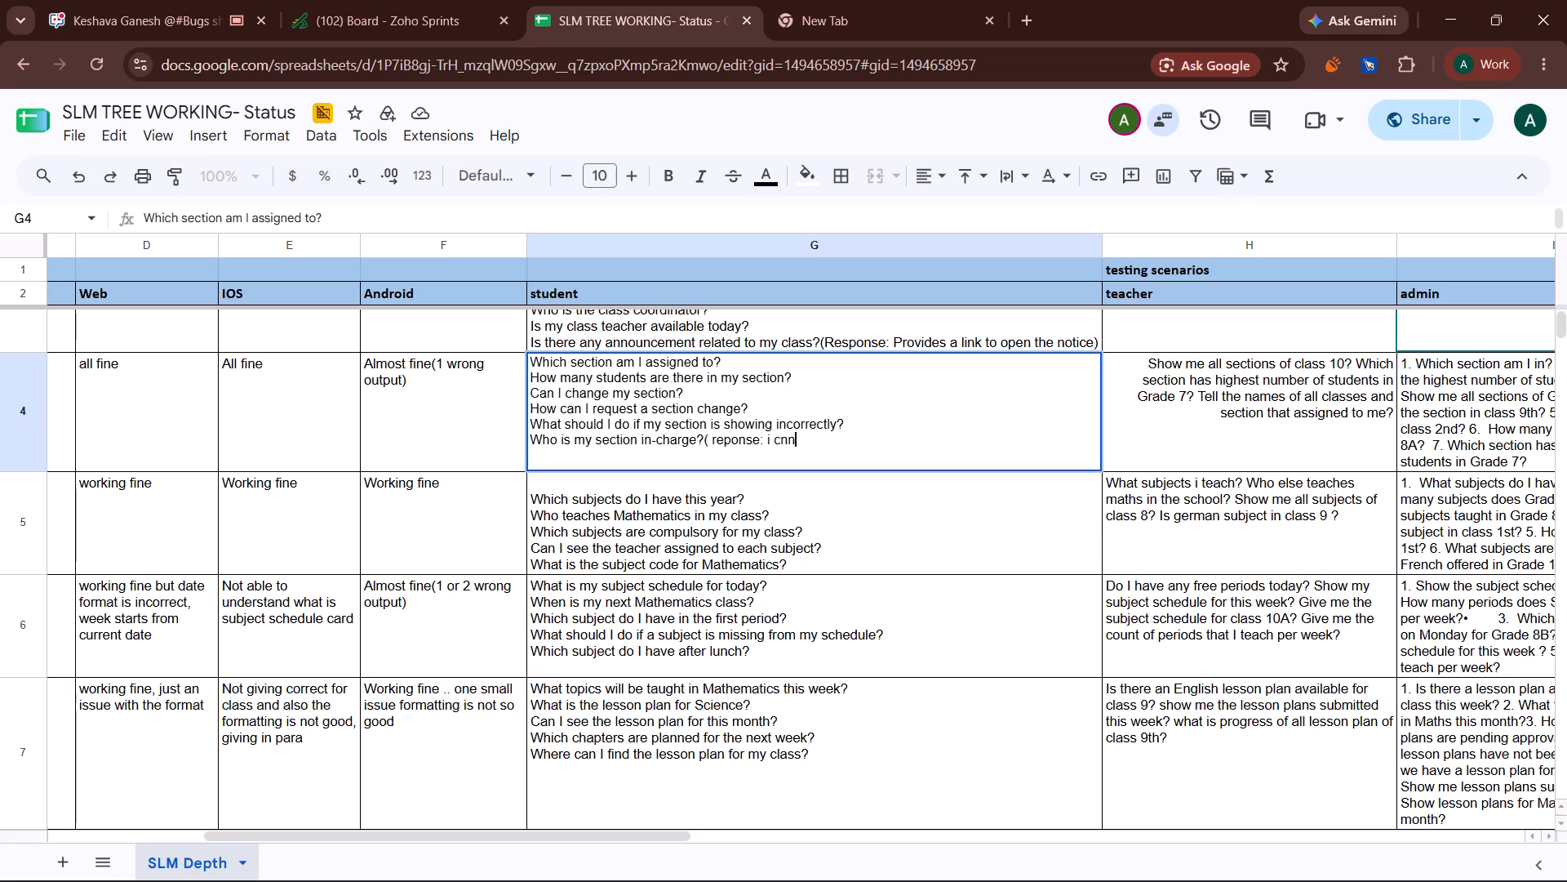
key(BackSpace)
key(BackSpace)
text(anot)
key(BackSpace)
key(BackSpace)
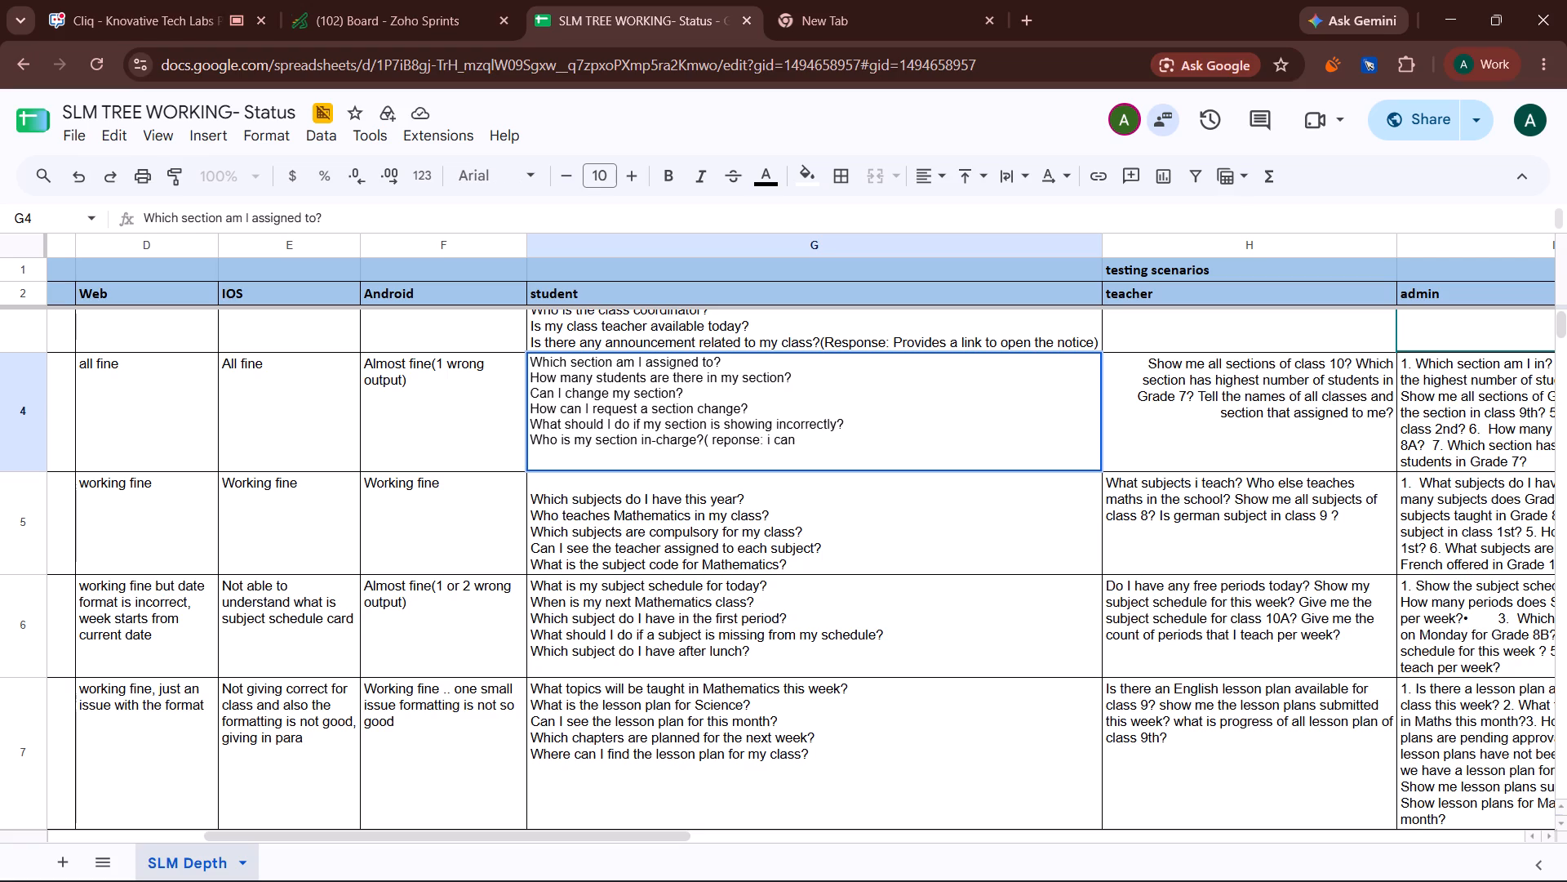
text(not)
key(space)
text(tell)
key(space)
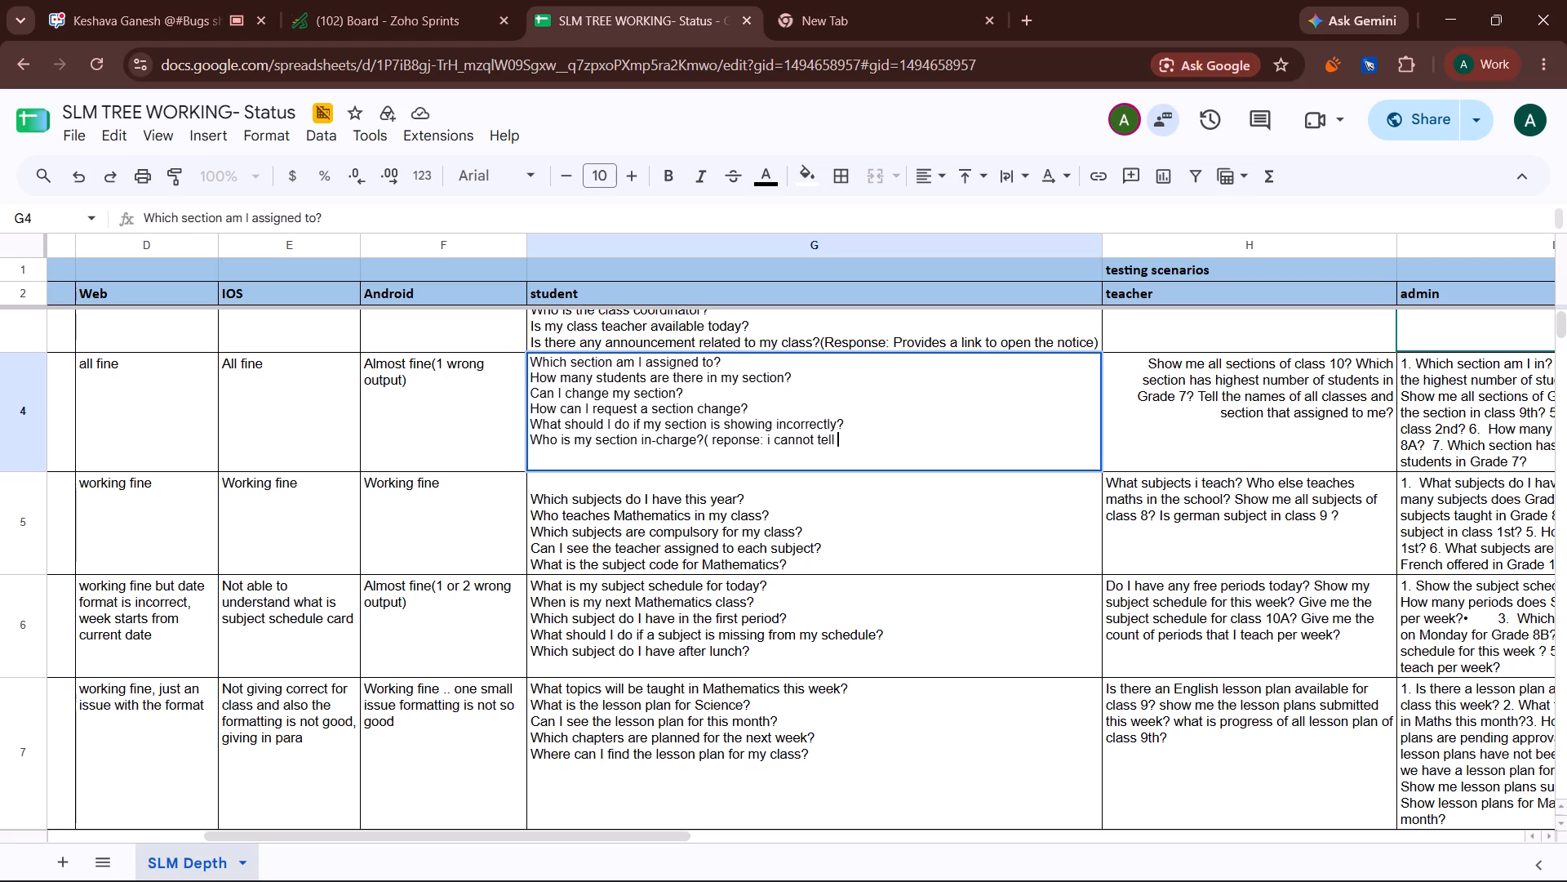
text(your)
key(space)
text(section incharge)
key(shift+parenright)
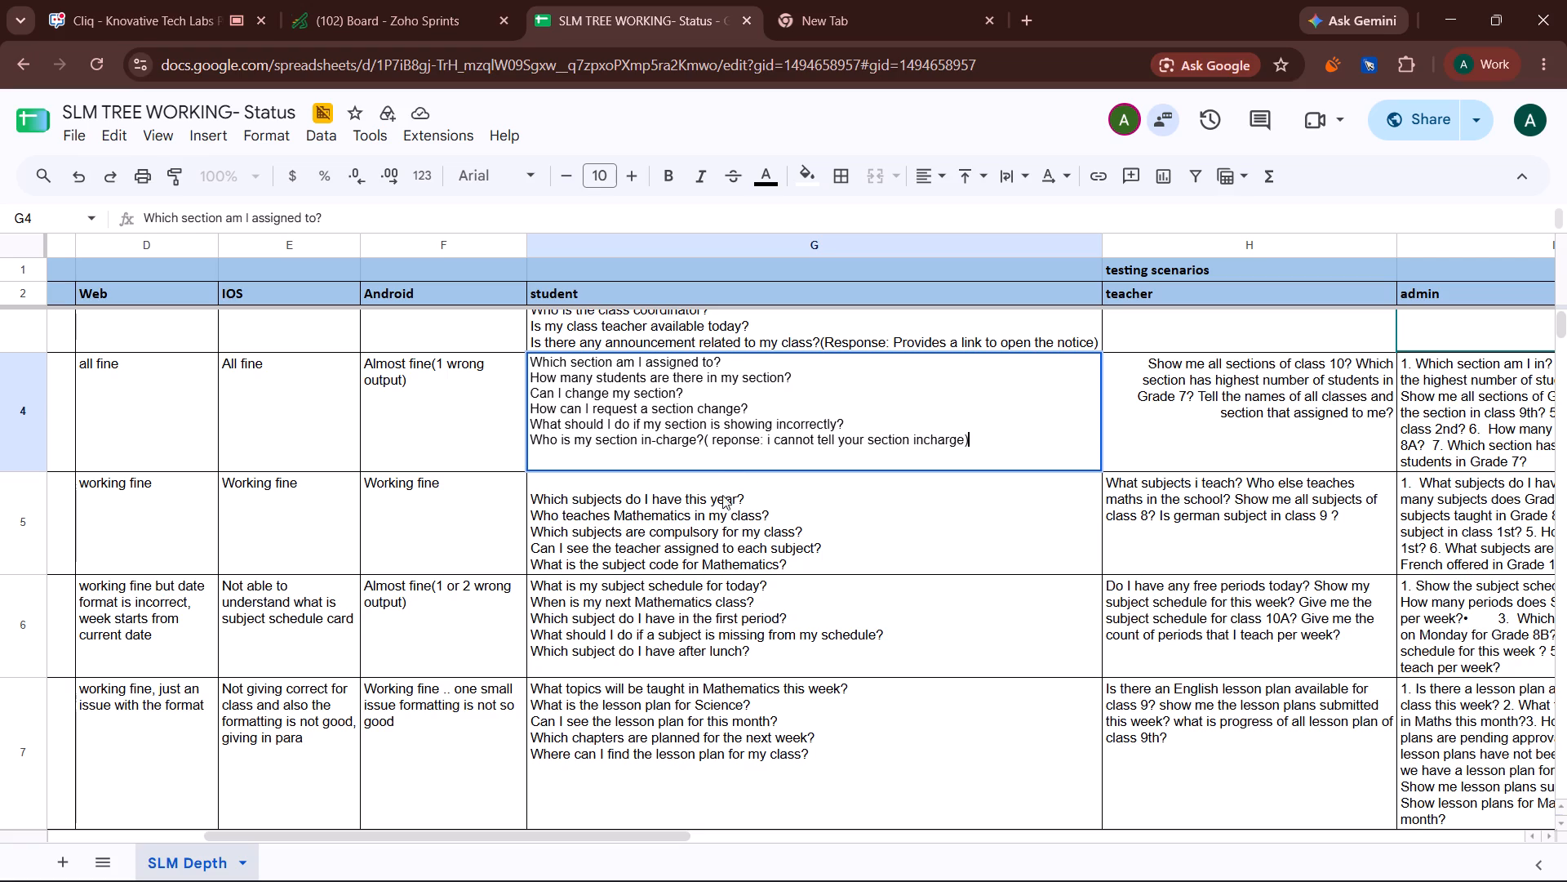
key(Return)
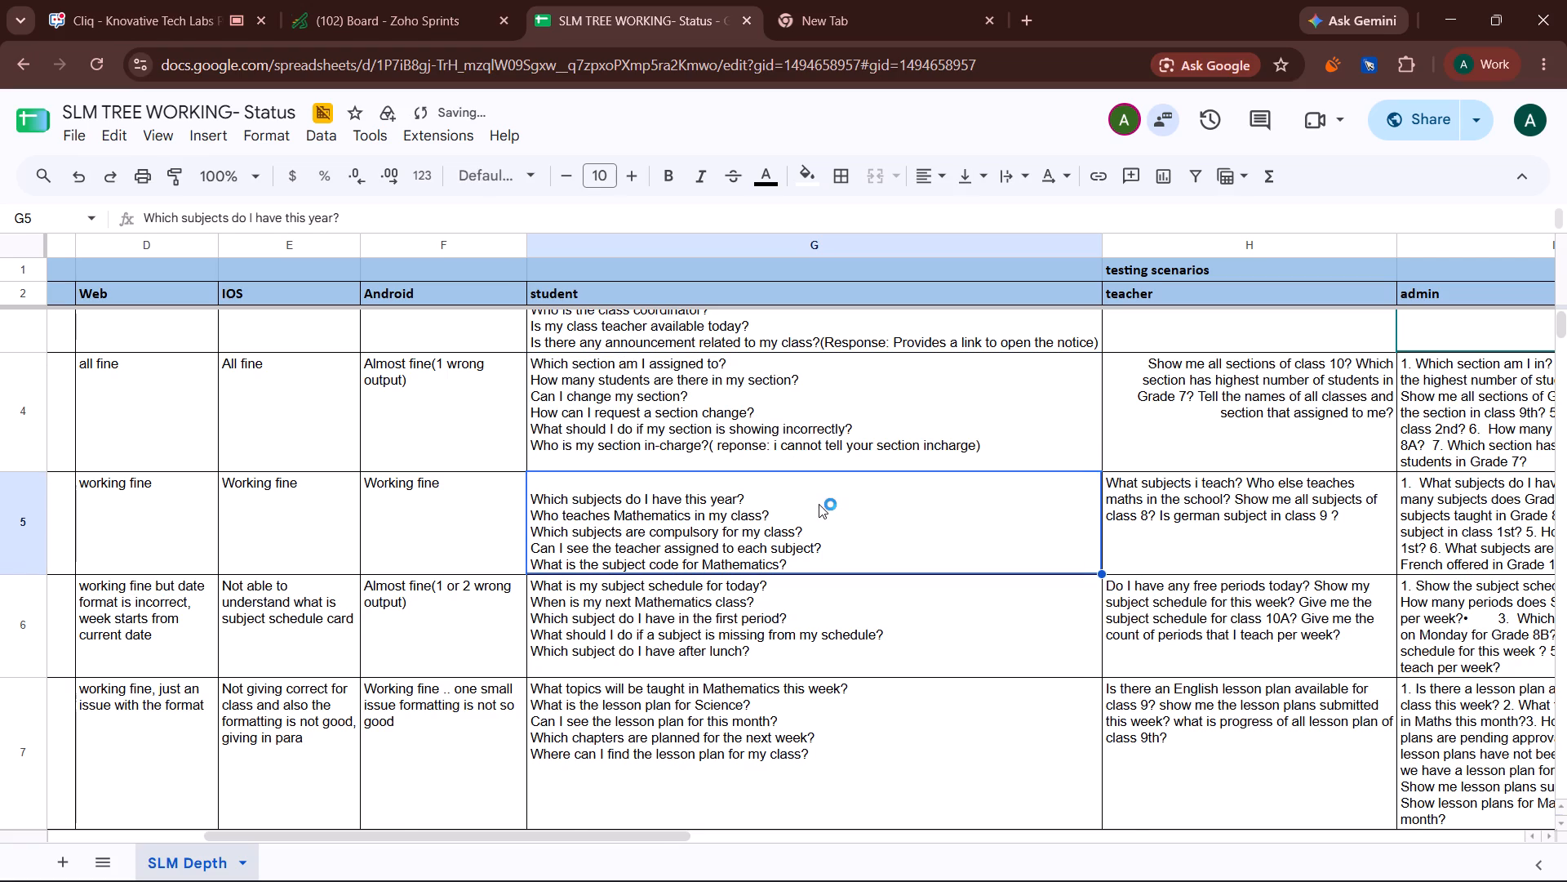
scroll(819, 504, right, 3)
scroll(819, 504, left, 1)
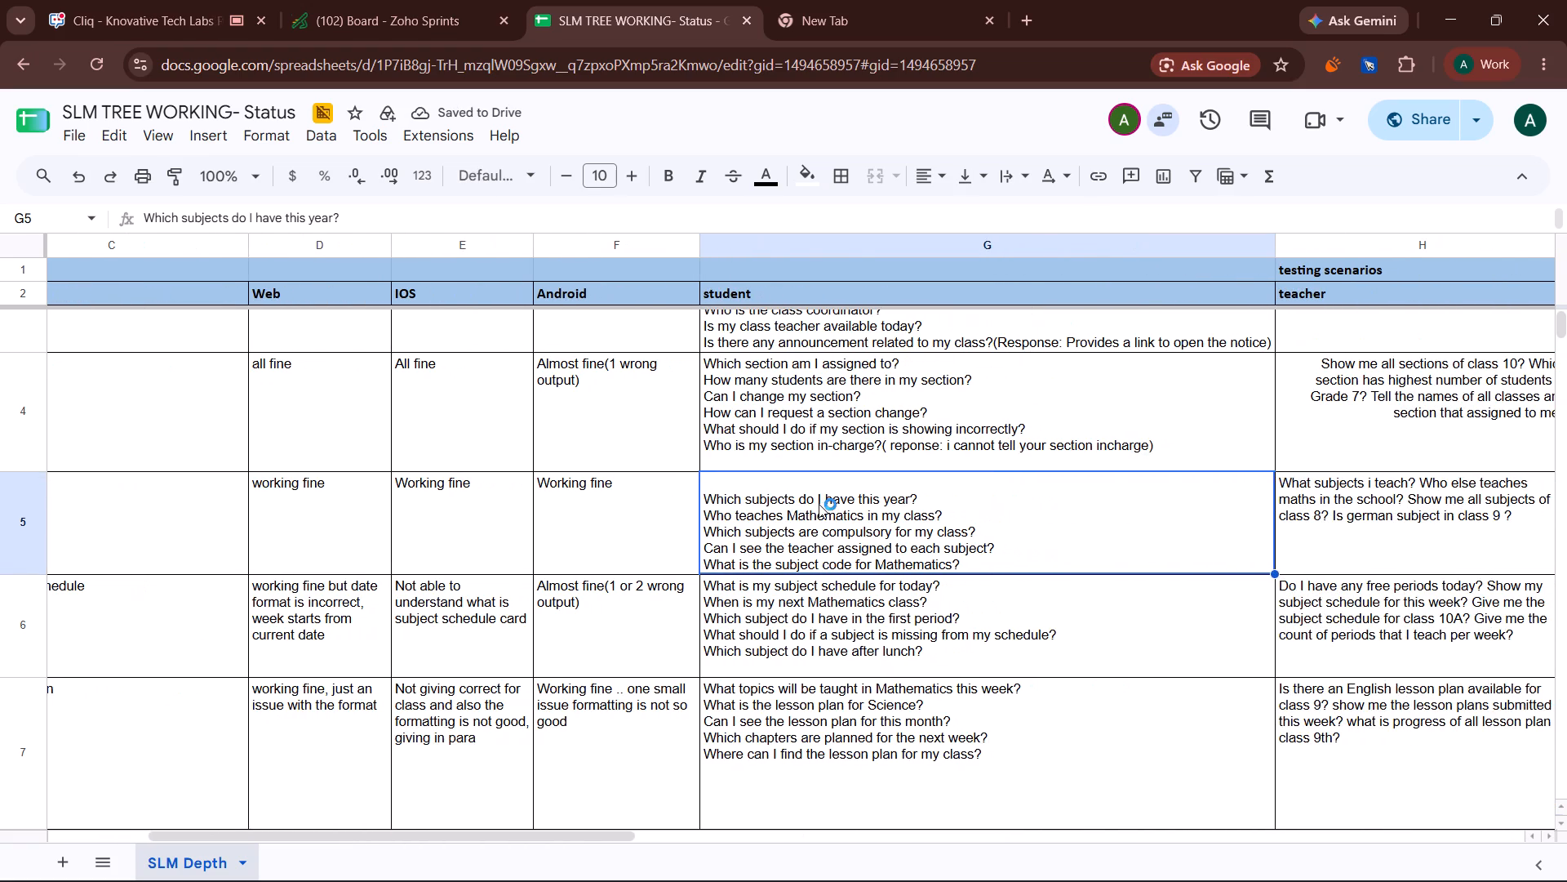
scroll(819, 504, left, 1)
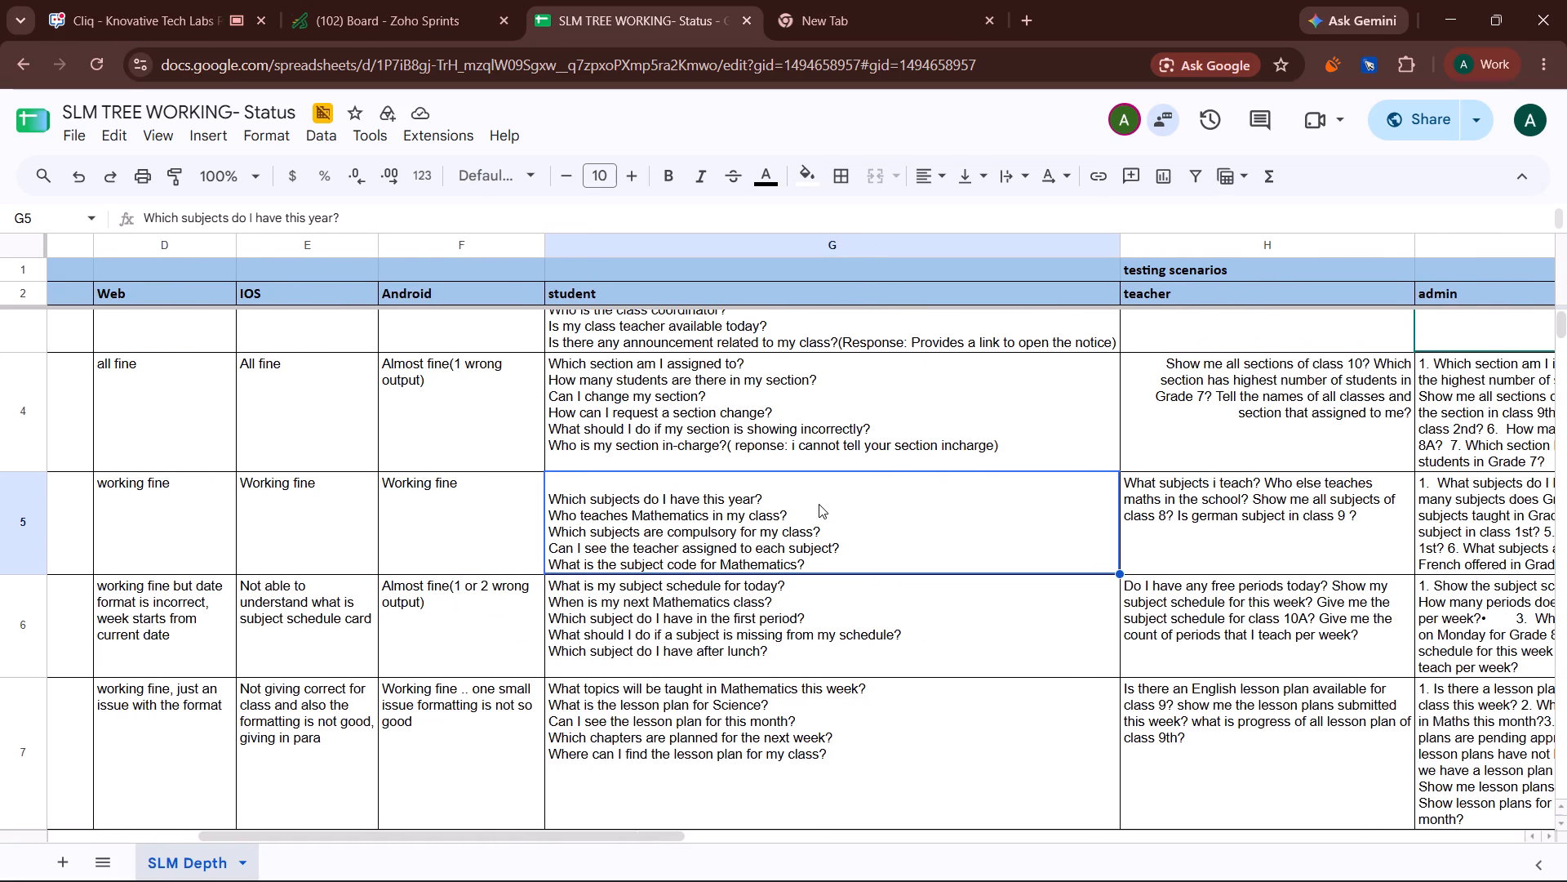
scroll(819, 504, right, 2)
scroll(819, 504, left, 1)
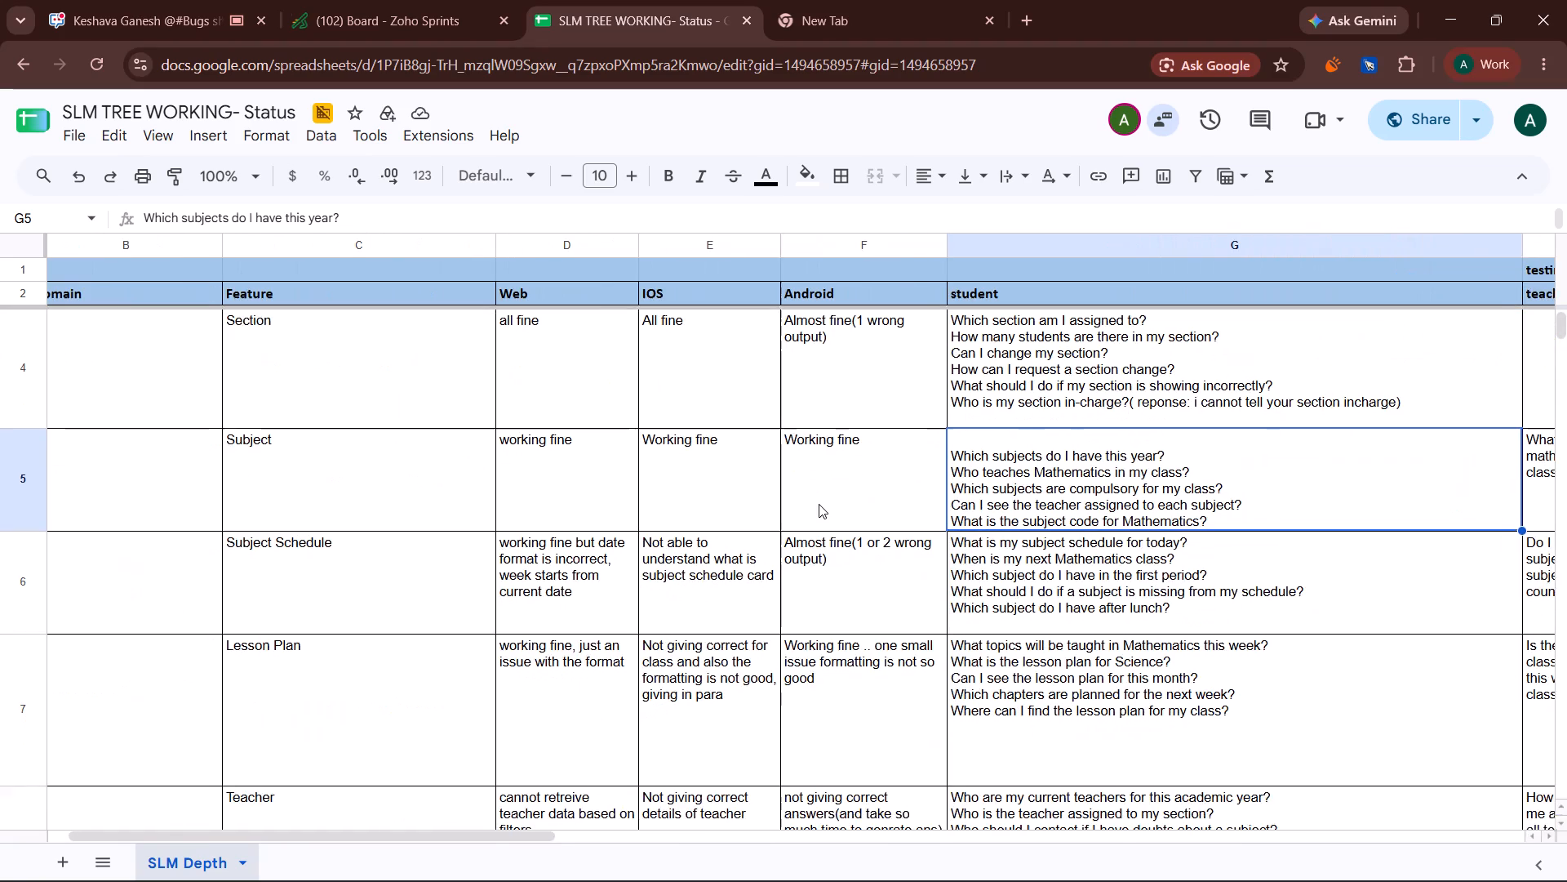
scroll(819, 504, left, 2)
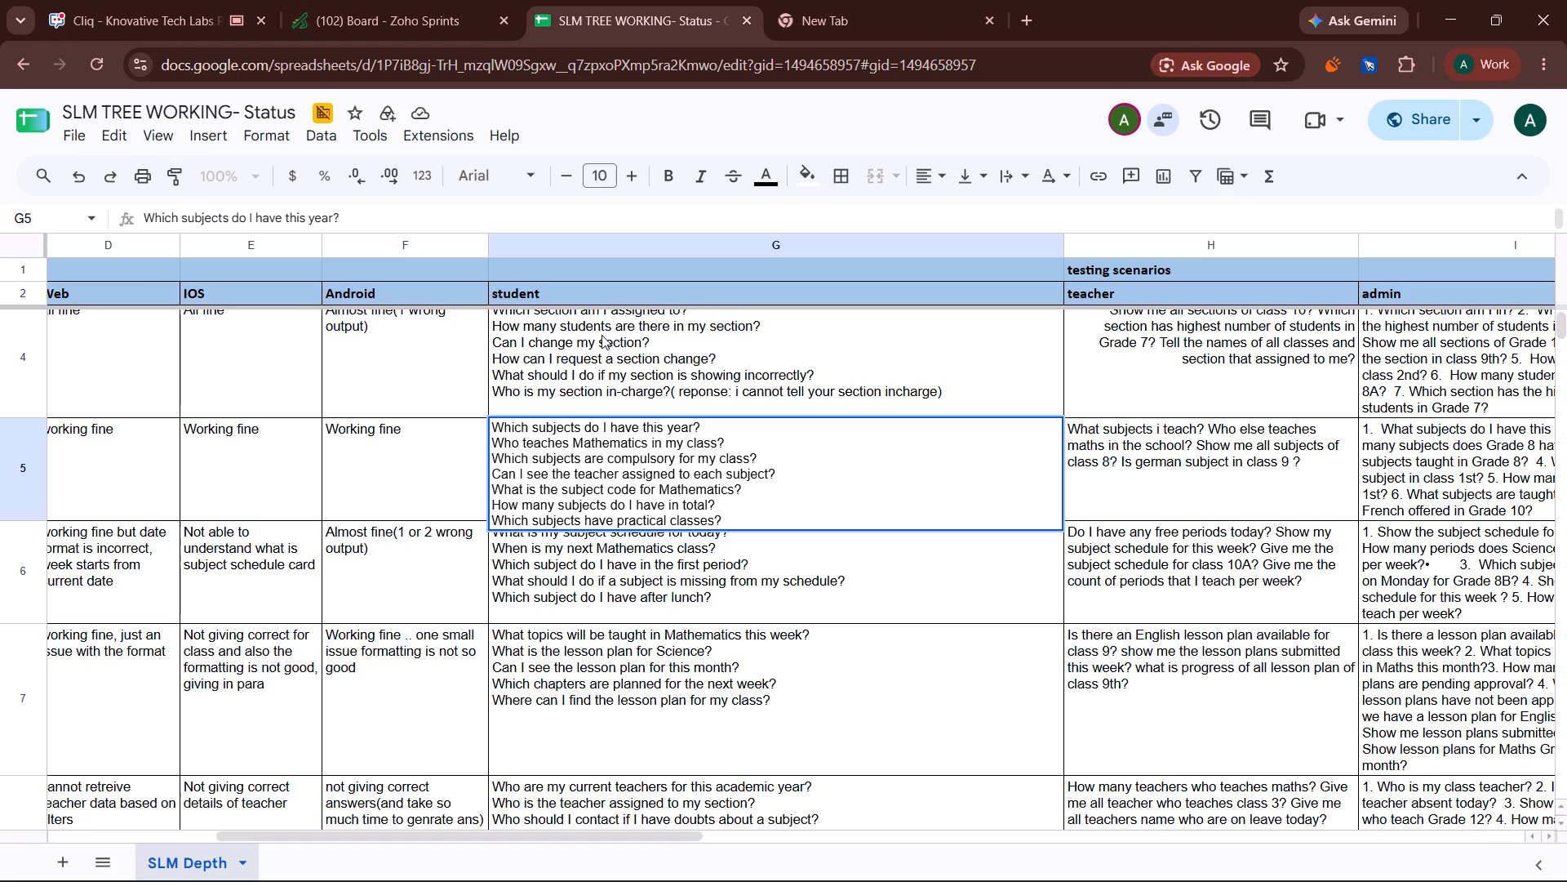
Append the note "(ai bot provides the details related to subjects)" after the practical classes question in student cell G5 and save the cell.
double_click(752, 516)
key(shift+parenleft)
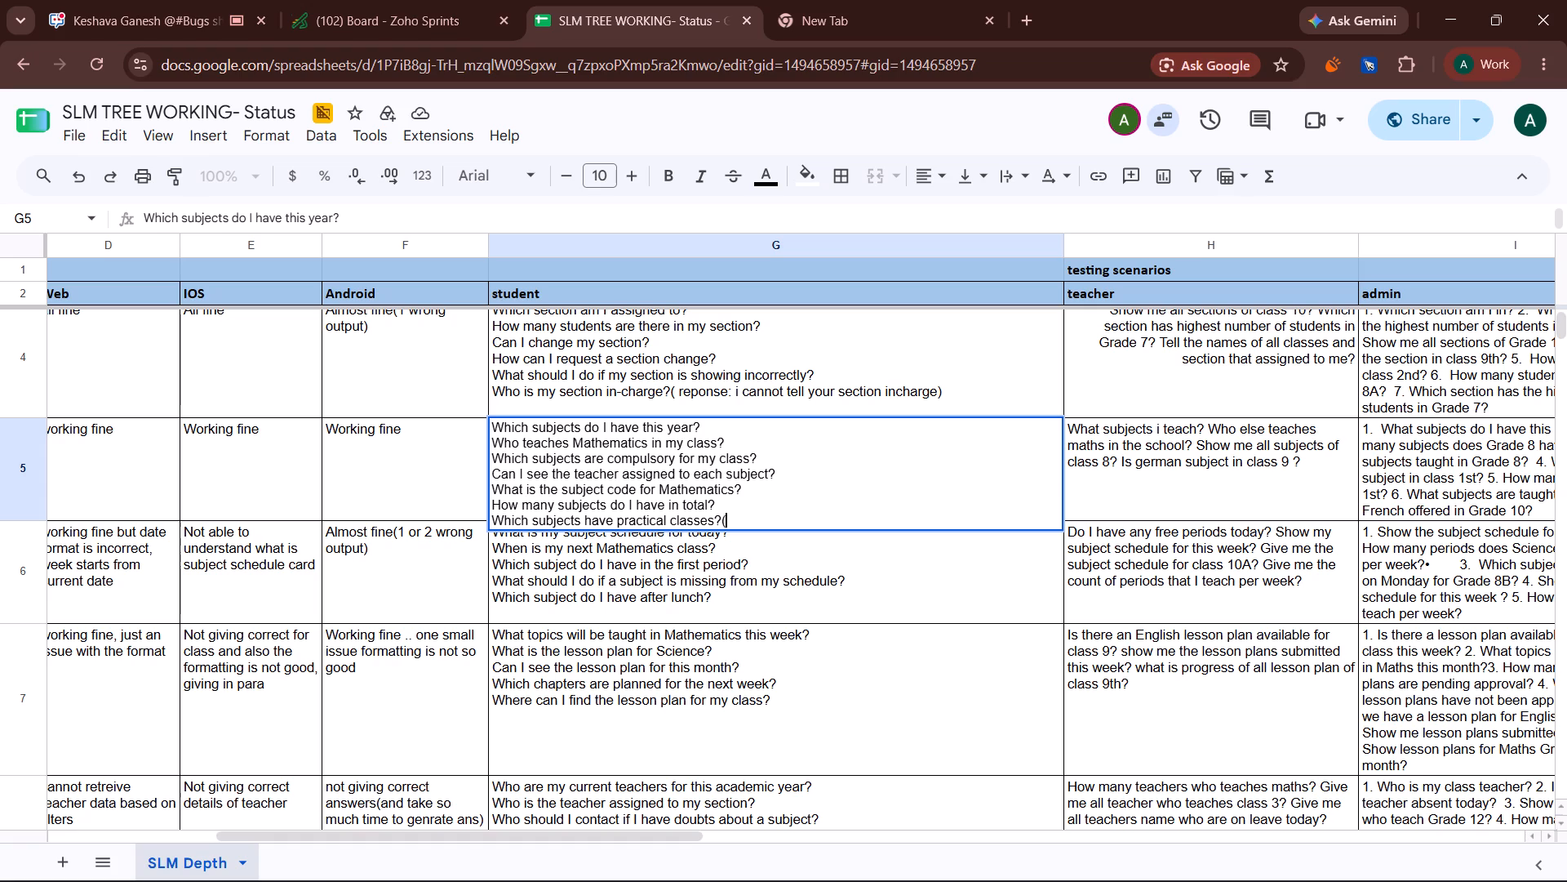
text(ai give)
key(space)
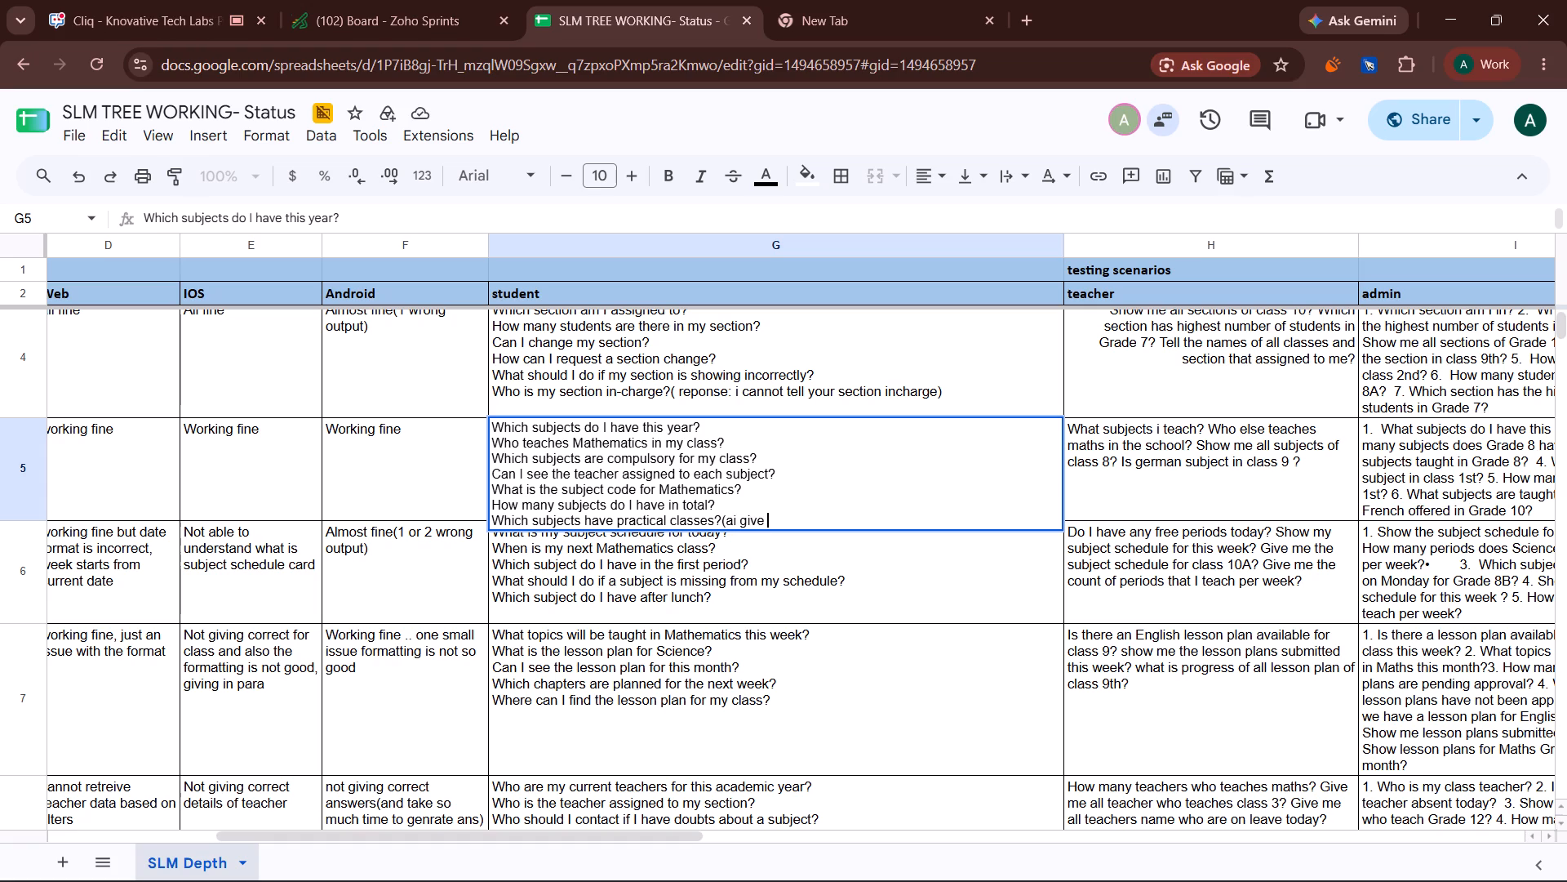
key(BackSpace)
key(BackSpace)
key(BackSpace)
key(BackSpace)
key(BackSpace)
text(bot give e)
key(BackSpace)
text(rs)
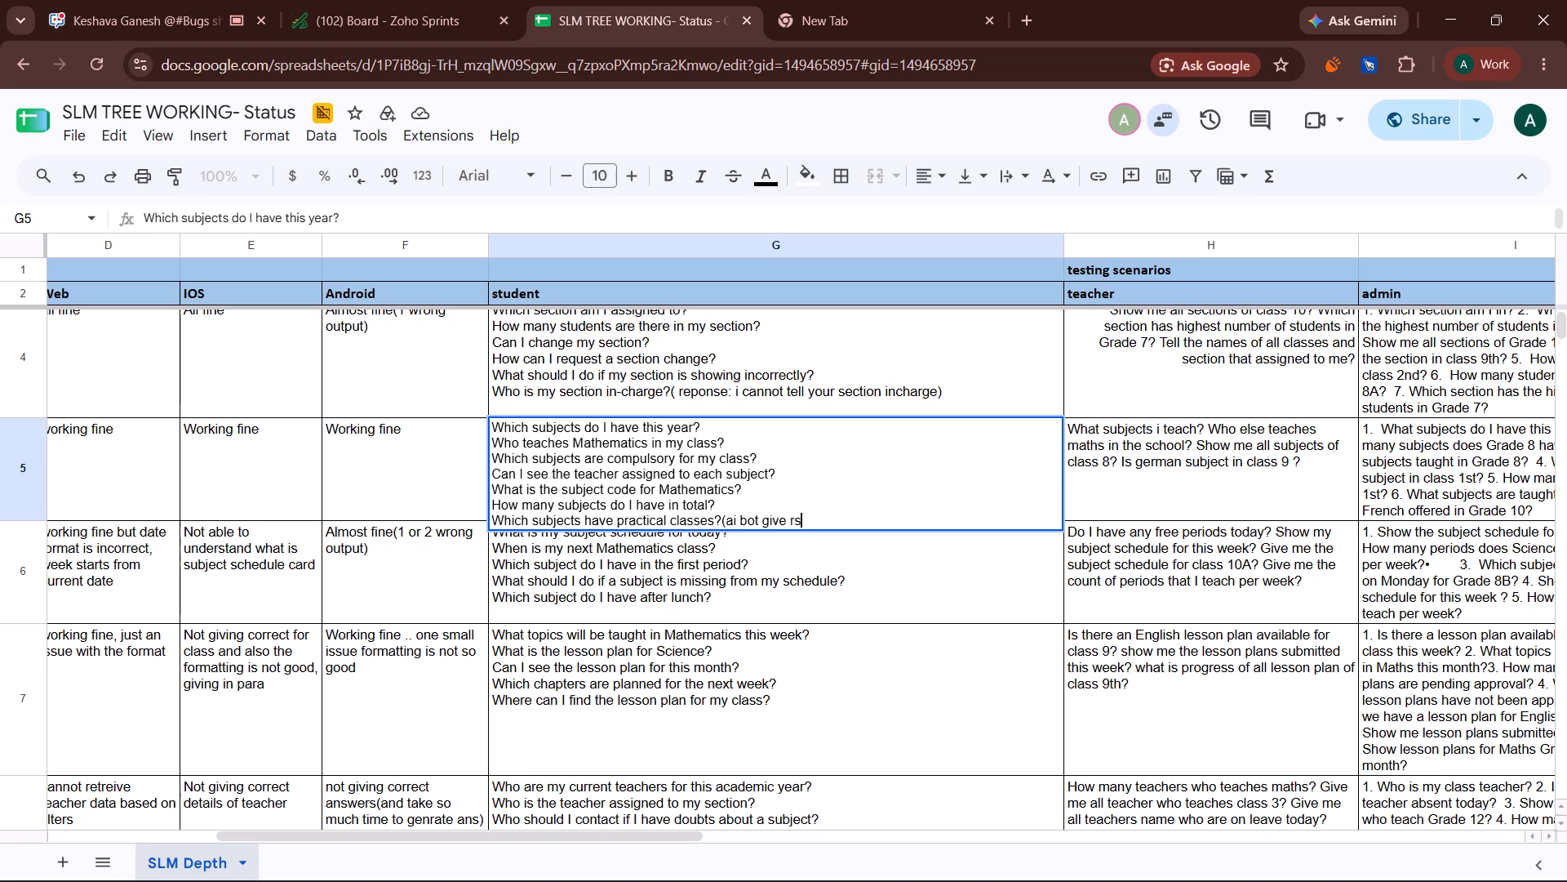
key(BackSpace)
key(BackSpace)
key(BackSpace)
key(BackSpace)
key(BackSpace)
key(BackSpace)
key(BackSpace)
text(pi)
key(BackSpace)
text(ri)
key(BackSpace)
text(ovides re)
key(BackSpace)
key(BackSpace)
text(the det)
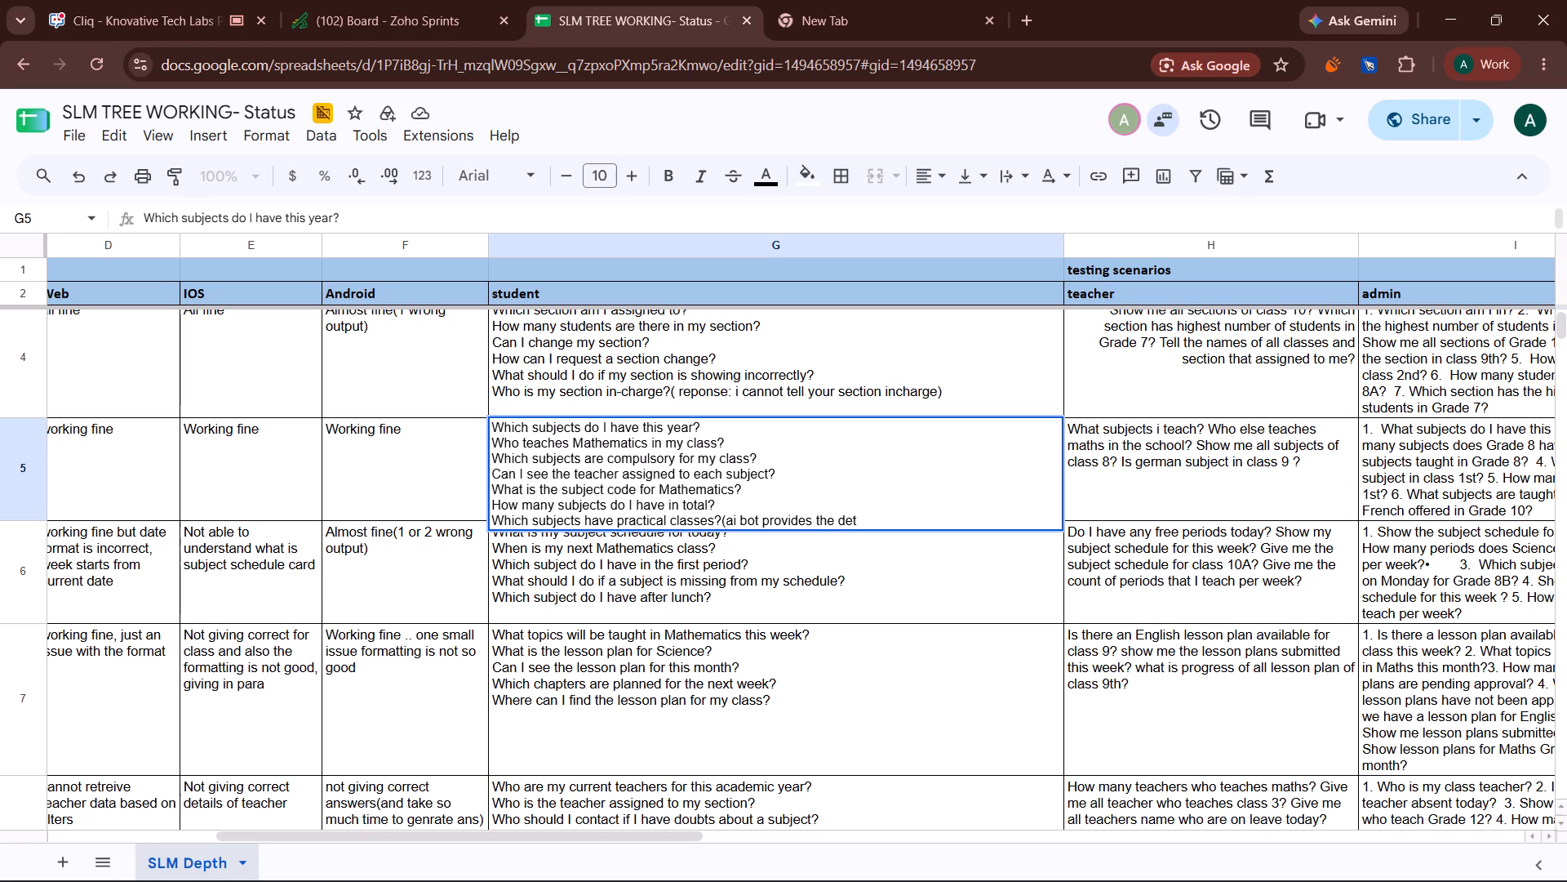
key(BackSpace)
text(tails)
key(space)
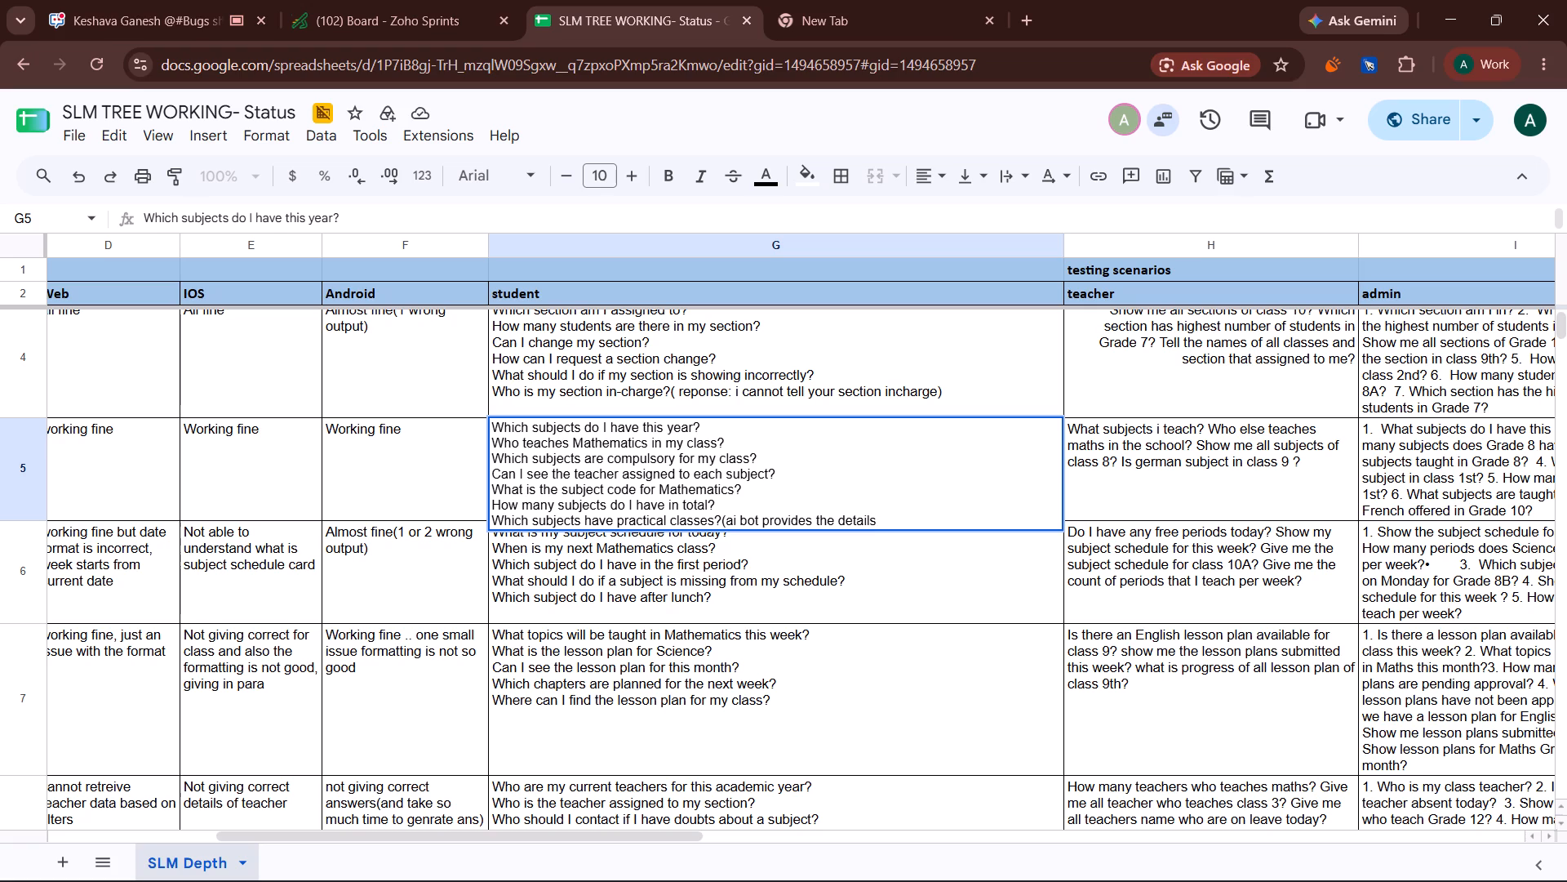
text(go)
key(BackSpace)
key(BackSpace)
key(BackSpace)
key(space)
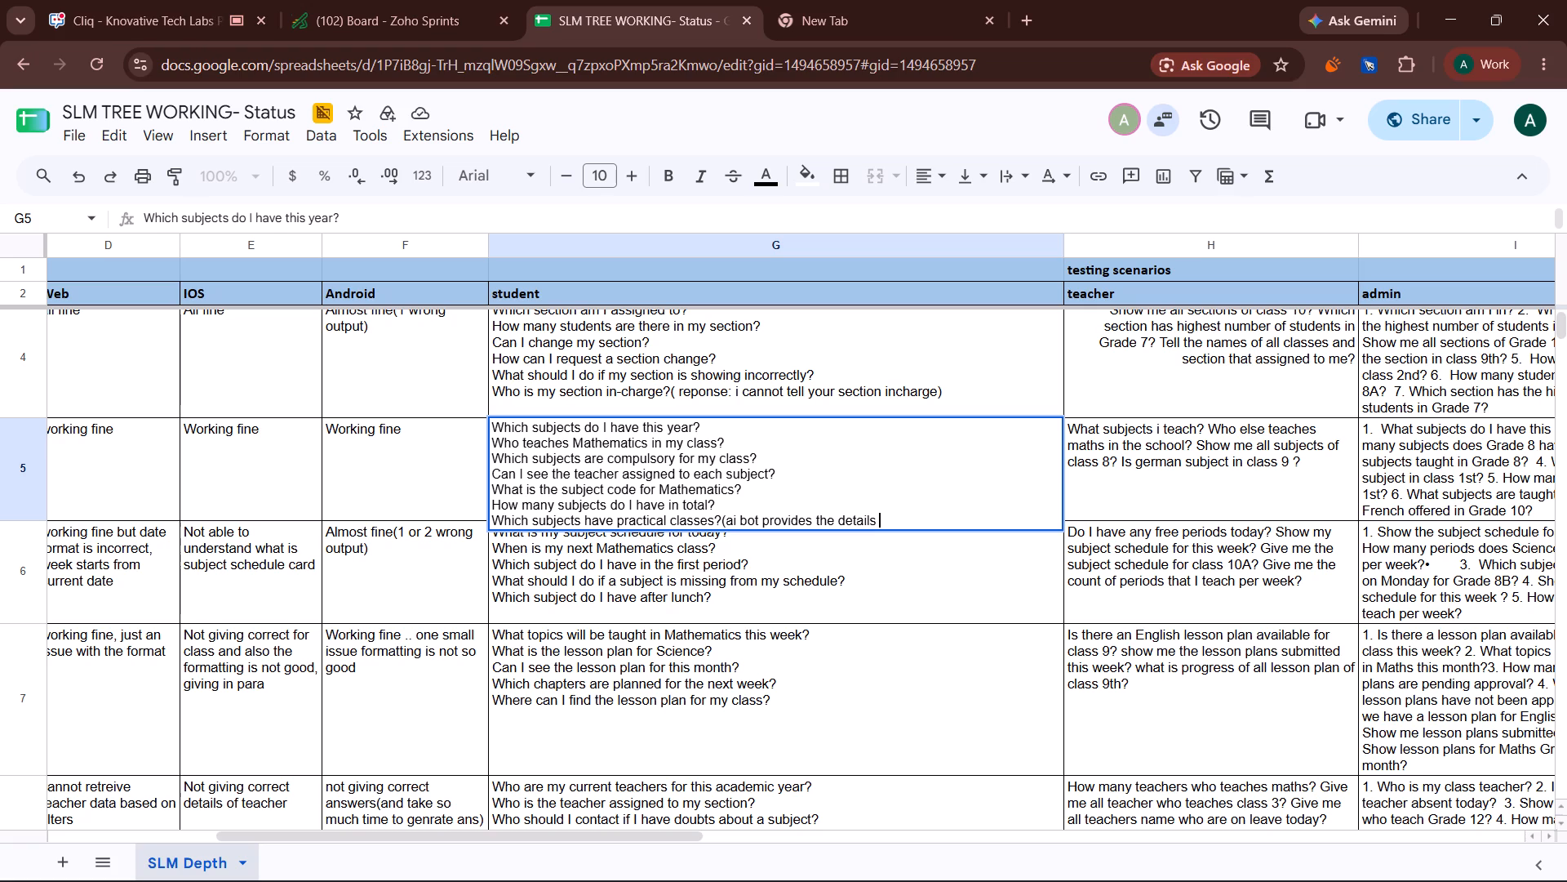
text(related to subjects)
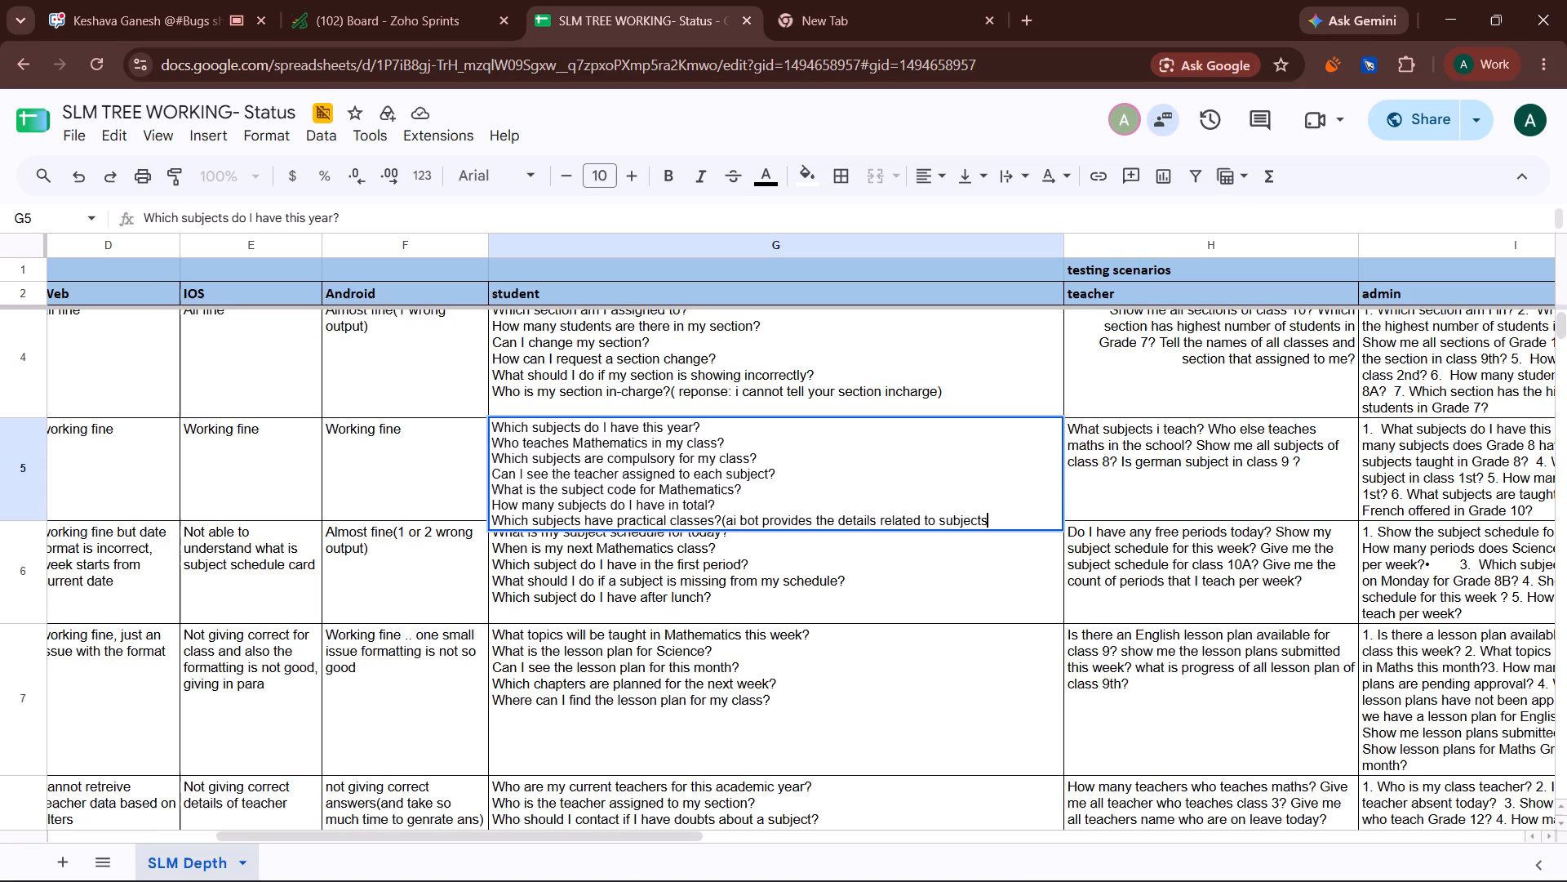
key(shift+parenright)
key(Return)
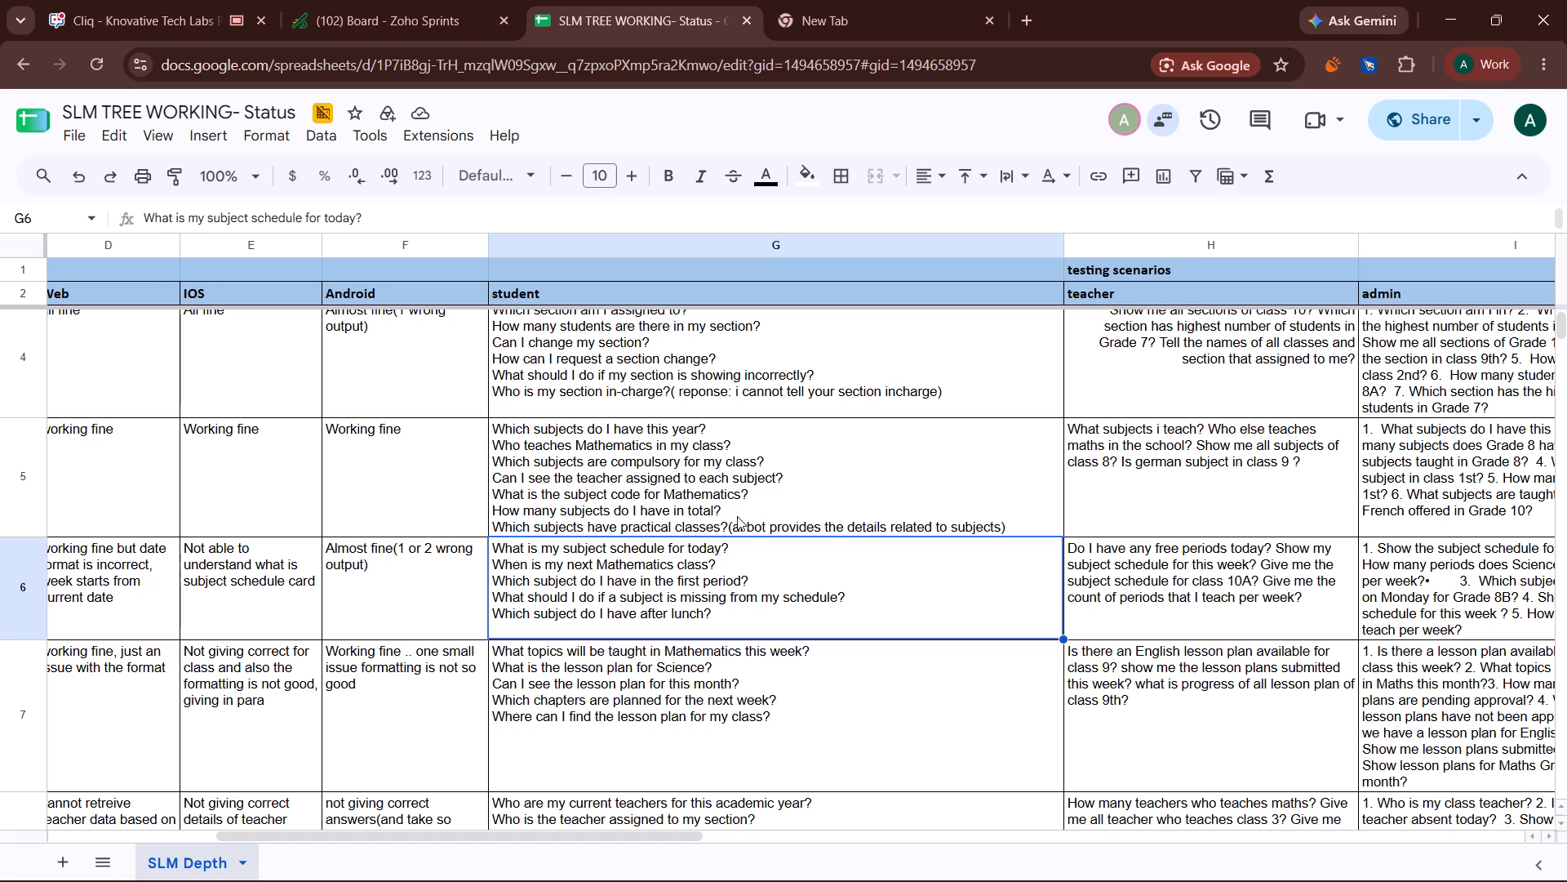
Append the note "(ai bot provides all the subjects)" after "How many subjects do I have in total?" in G5 and save the cell.
double_click(737, 502)
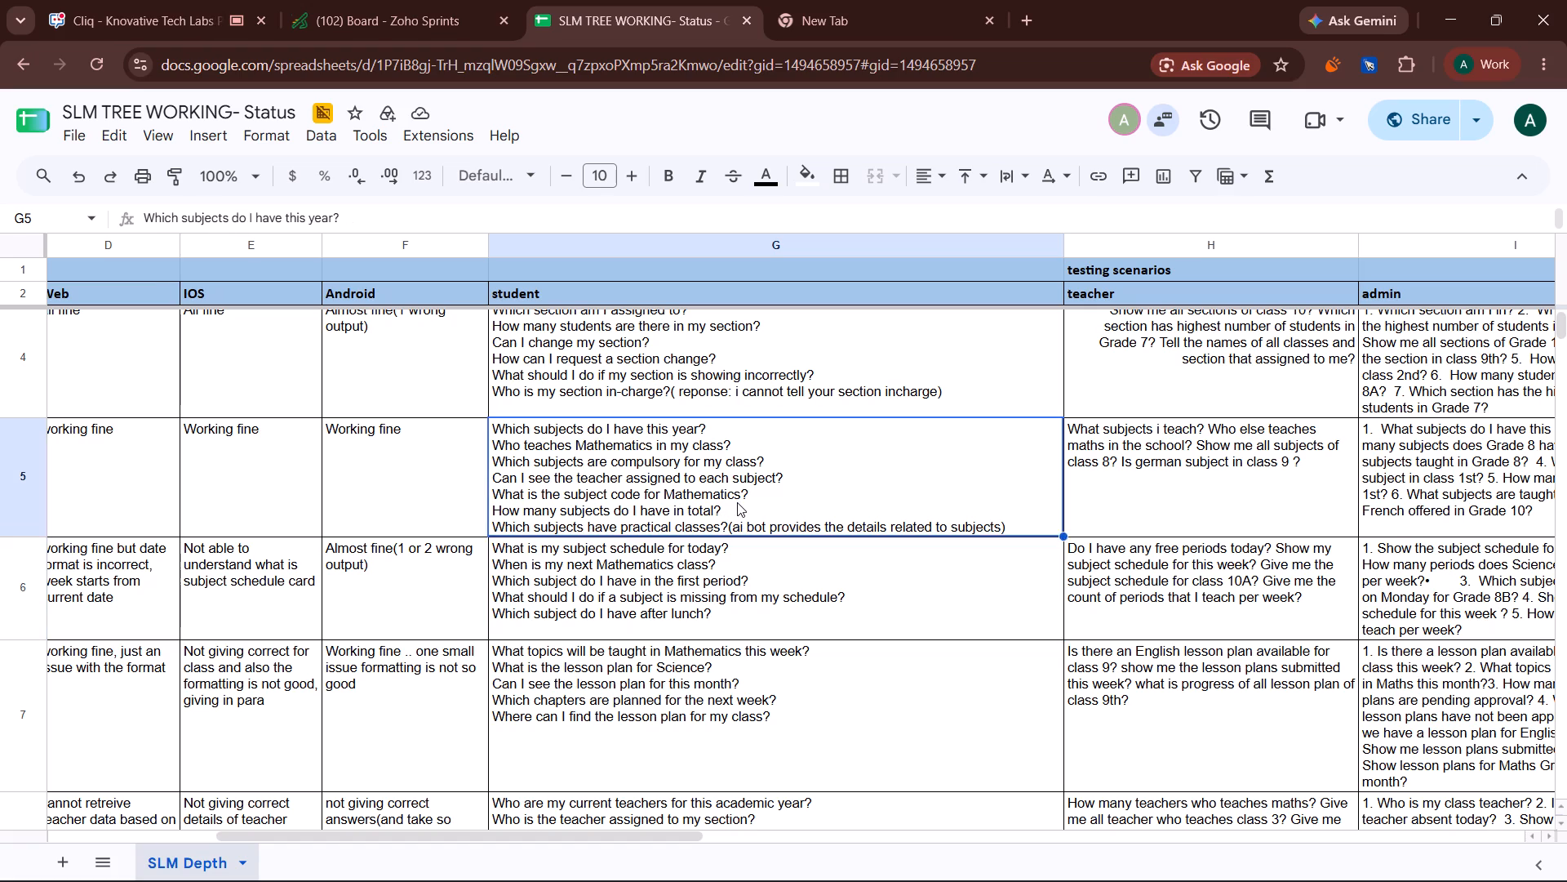
click(737, 502)
key(shift+parenleft)
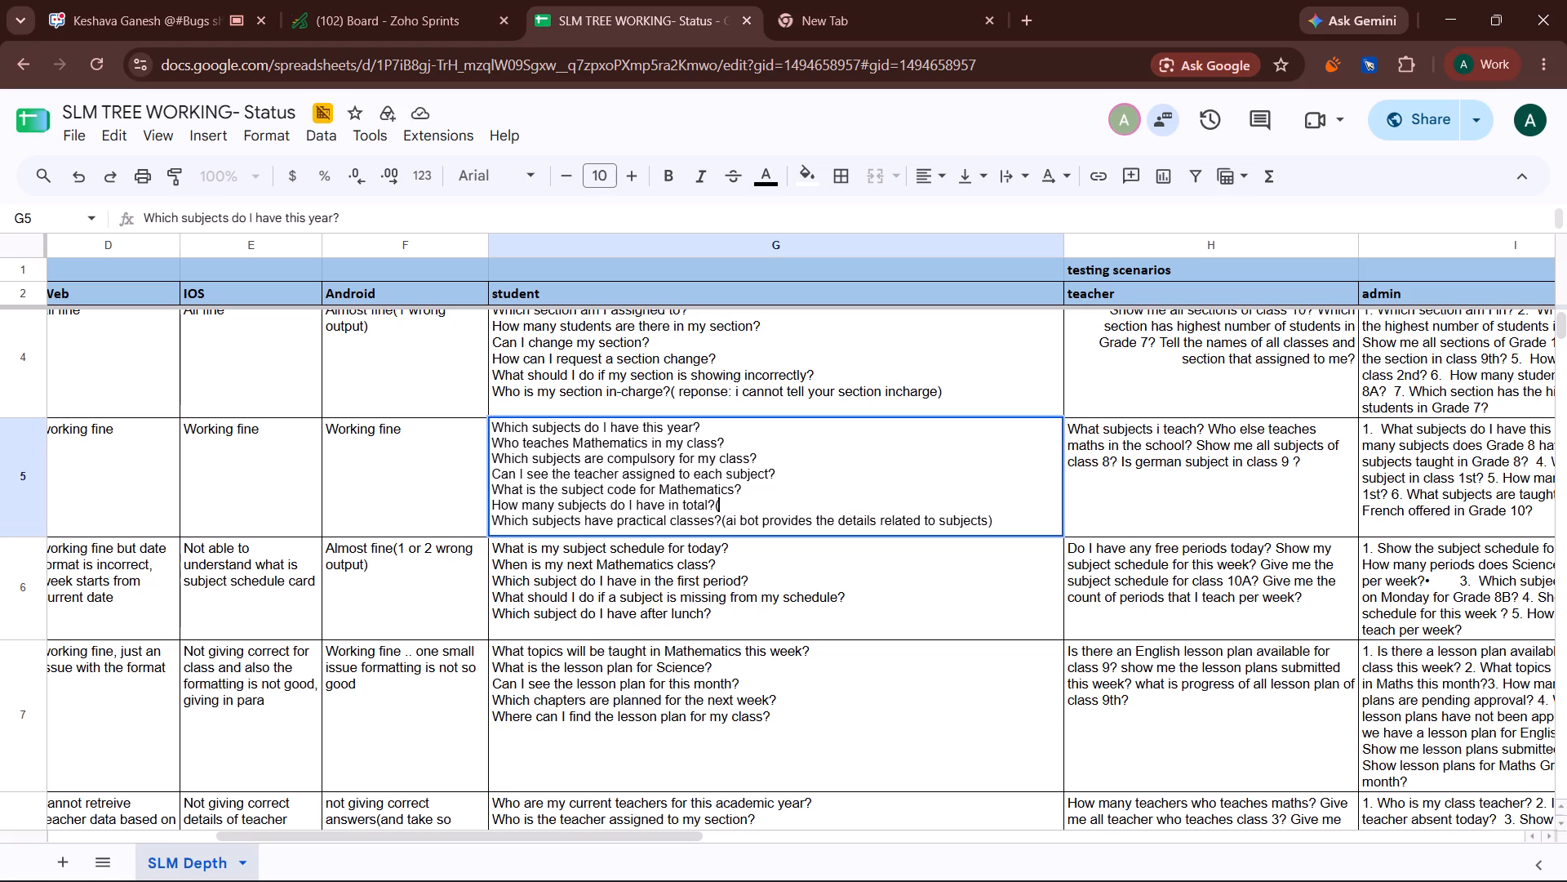
key(r)
key(BackSpace)
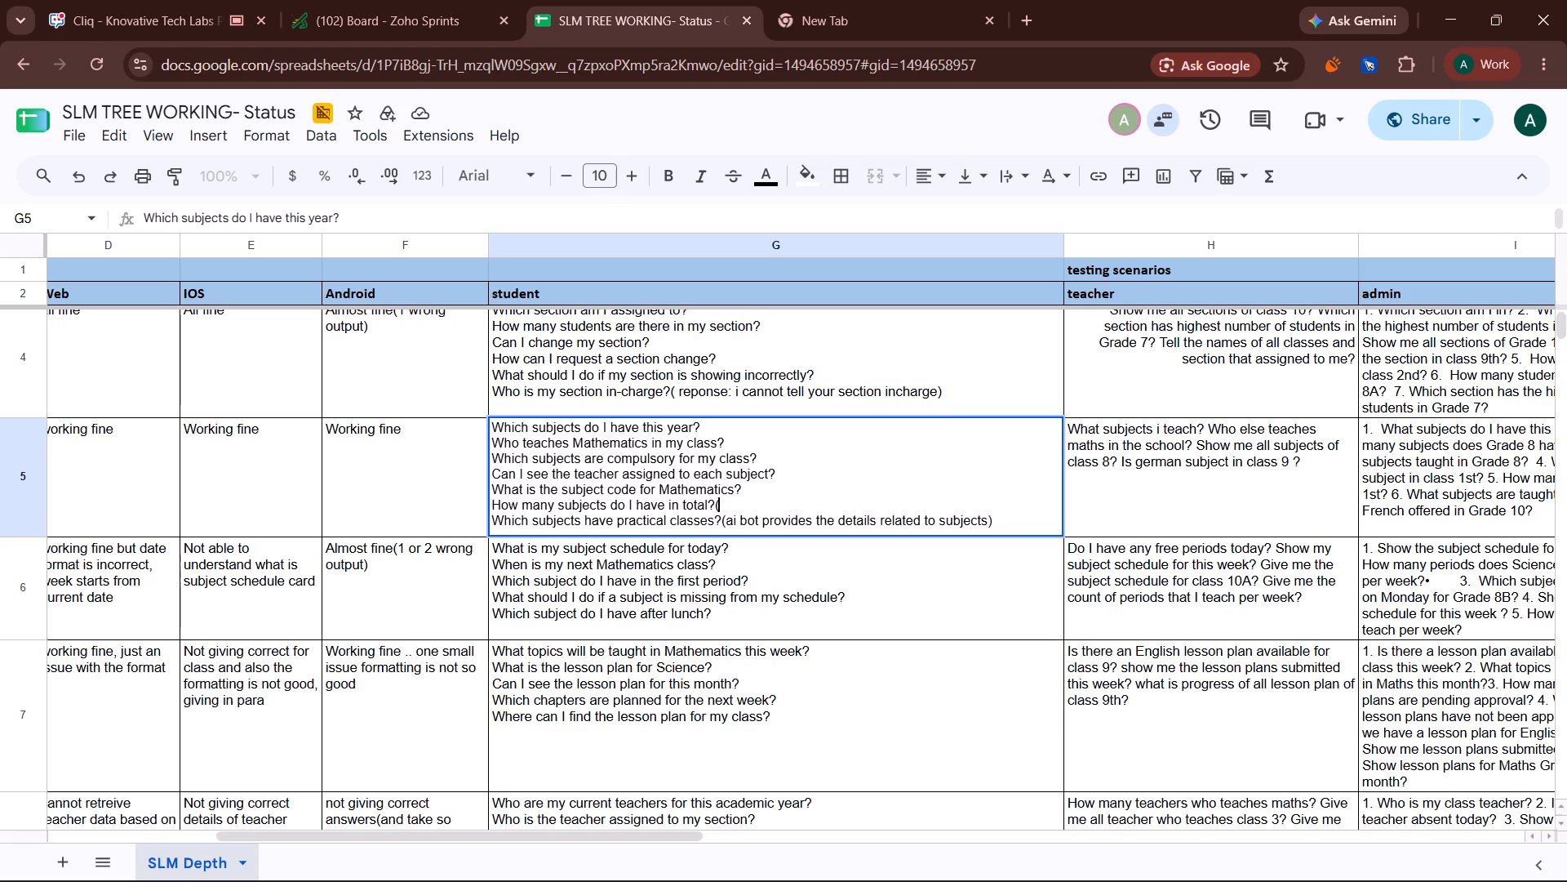
text(ai bot pto)
key(BackSpace)
key(BackSpace)
text(rovide)
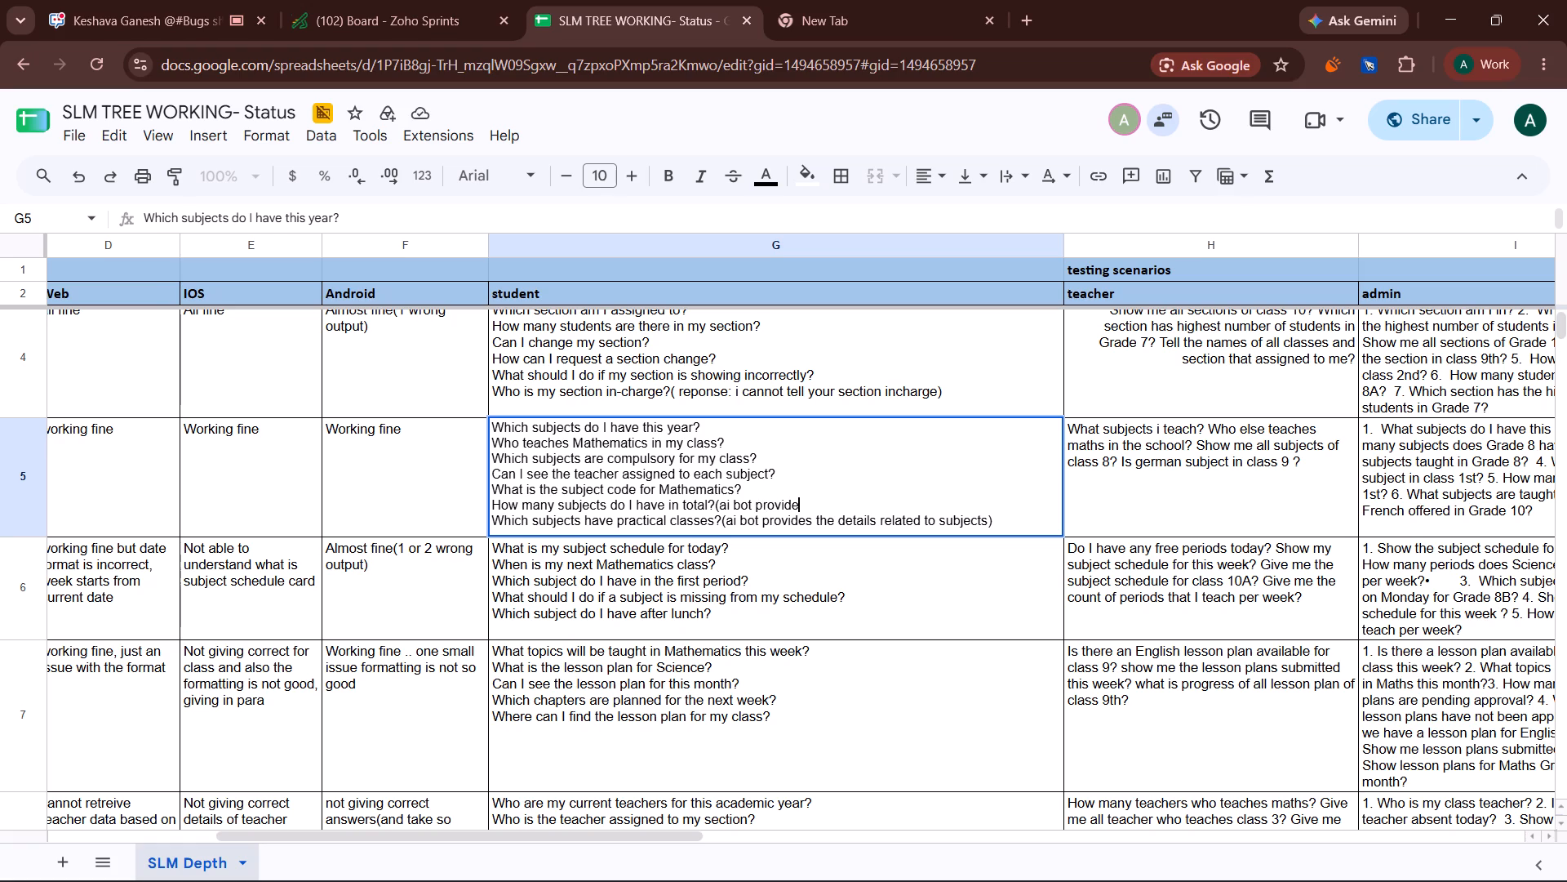
text(s)
key(space)
text(all the subjects)
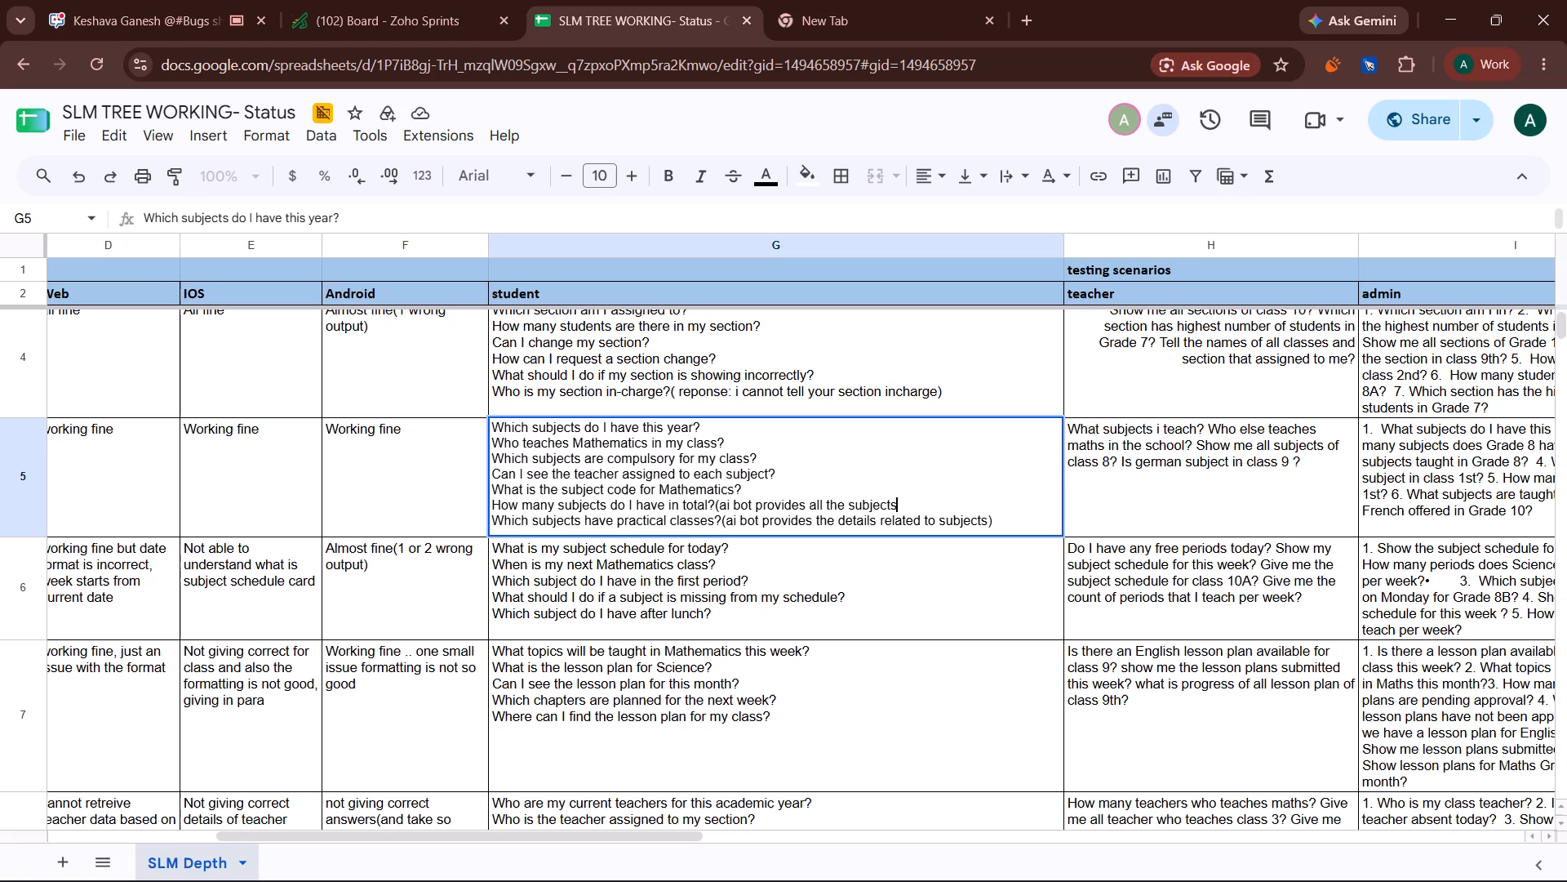
key(shift+parenright)
key(Return)
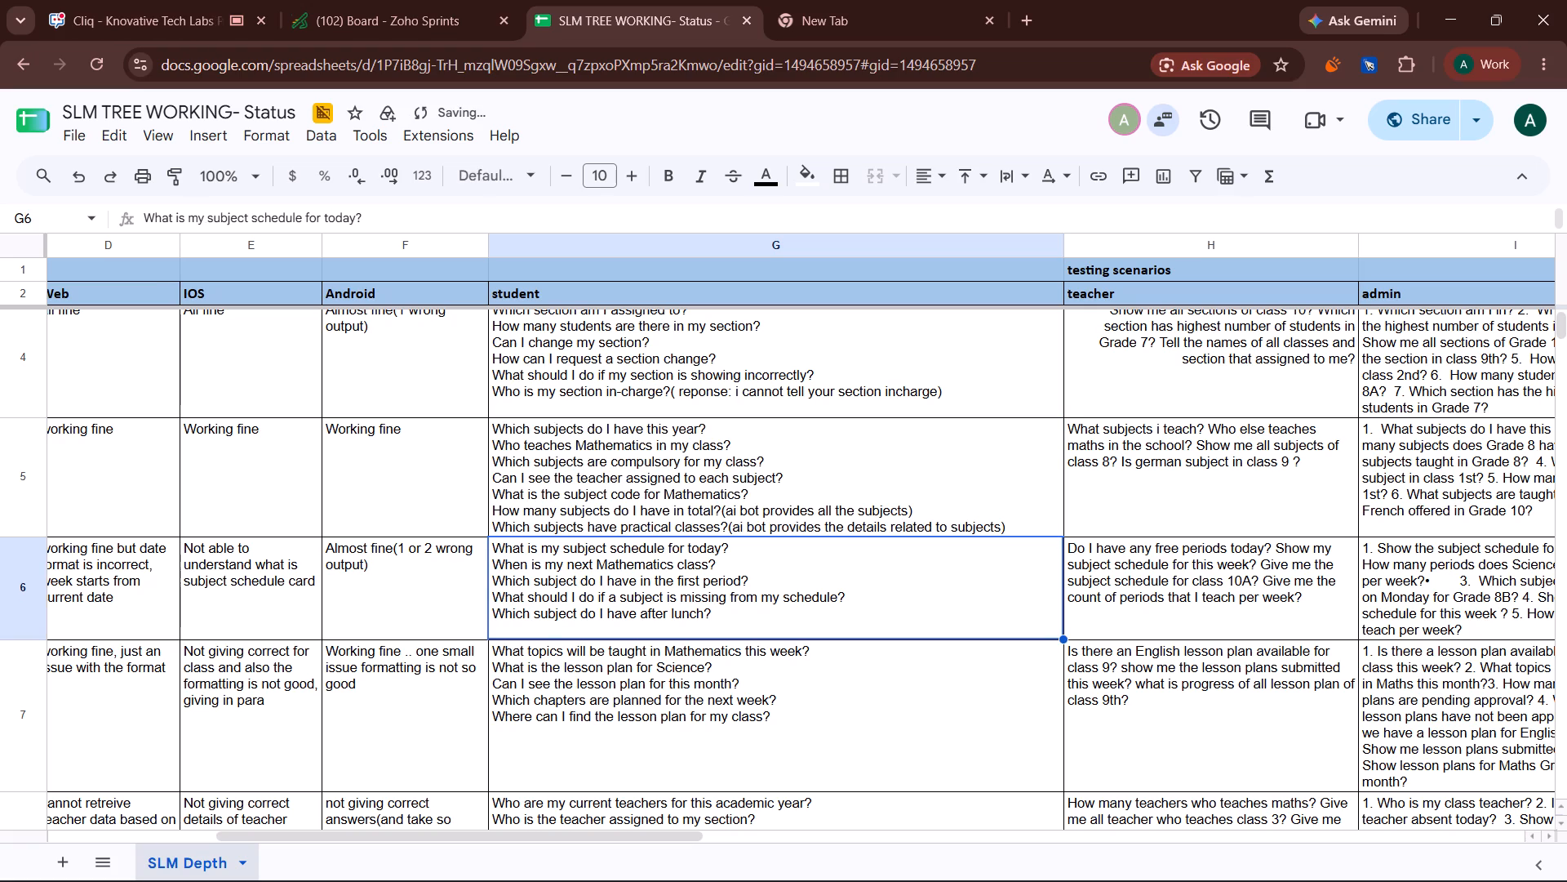
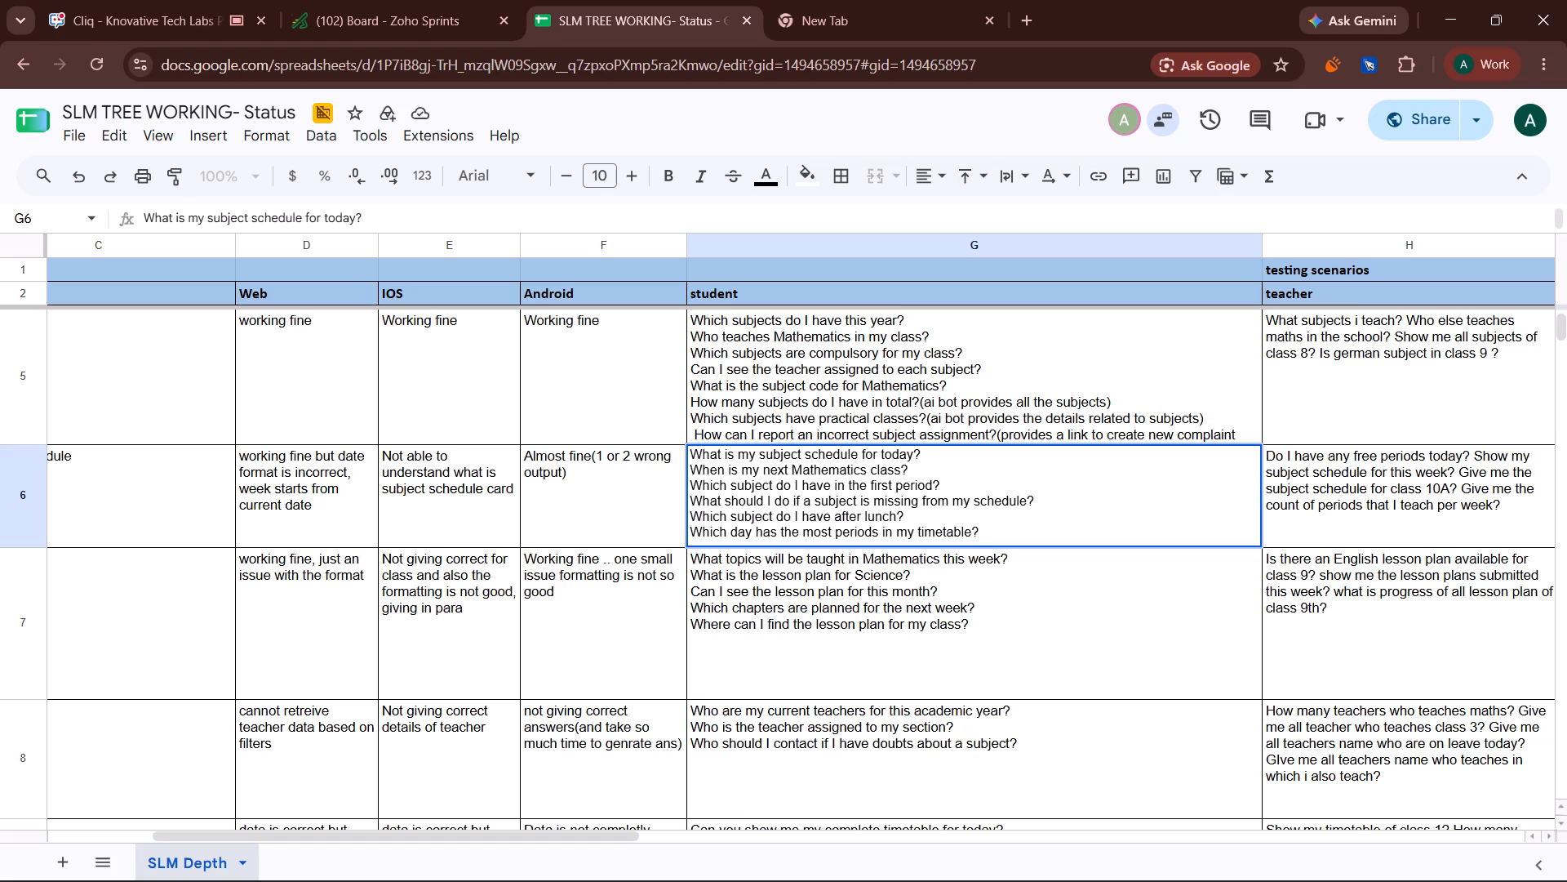
Append the note "(provides a link to open my timetable)" after the most-periods question in student cell G6 and save the cell.
key(shift+parenleft)
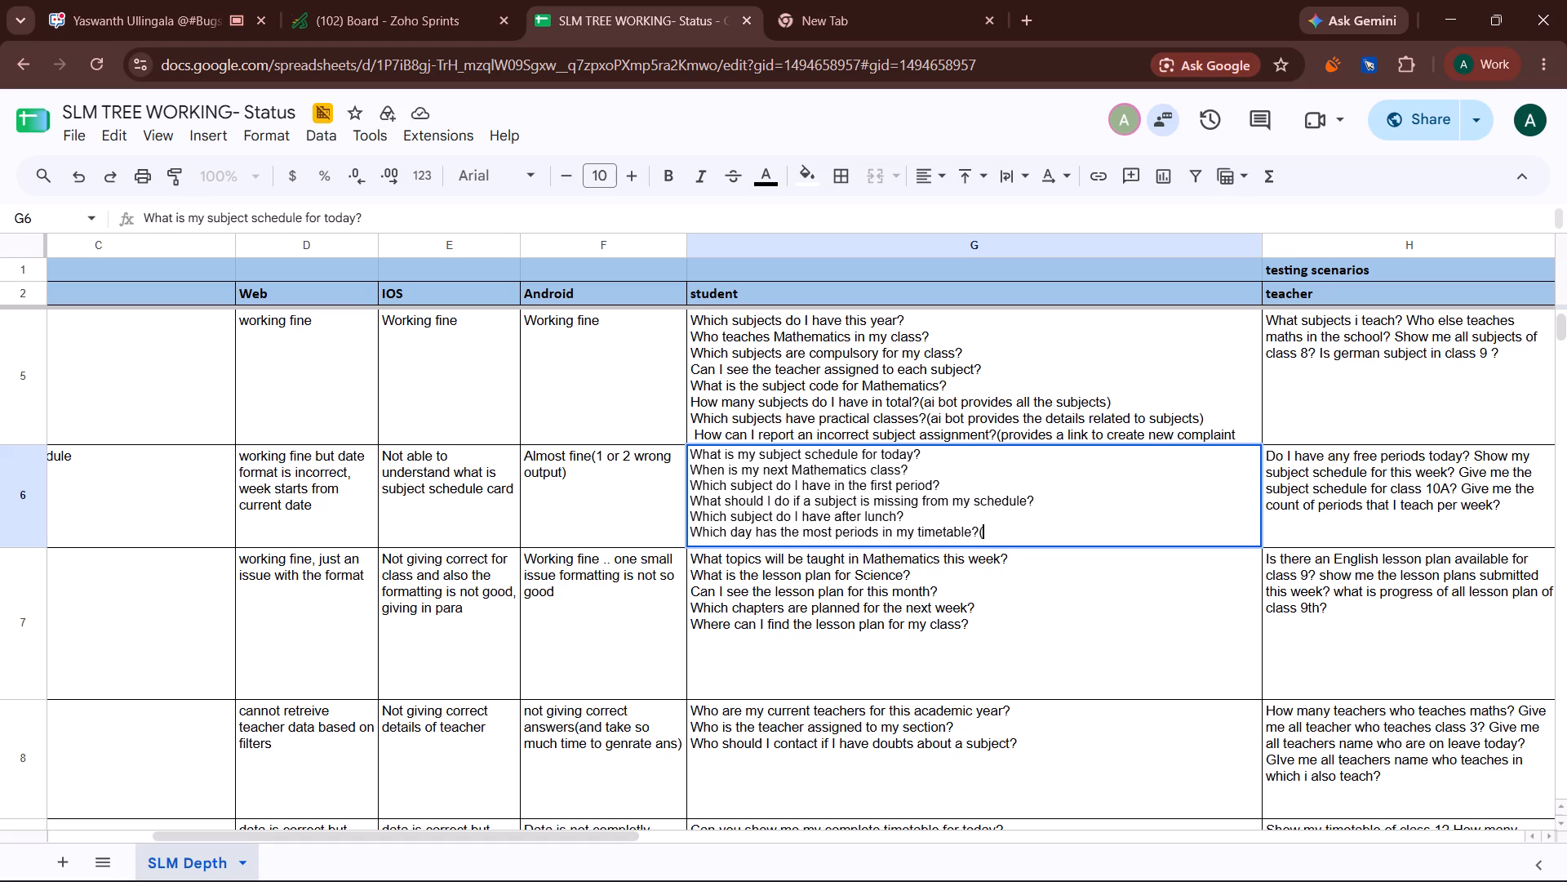
text(provife)
key(BackSpace)
key(BackSpace)
text(dea)
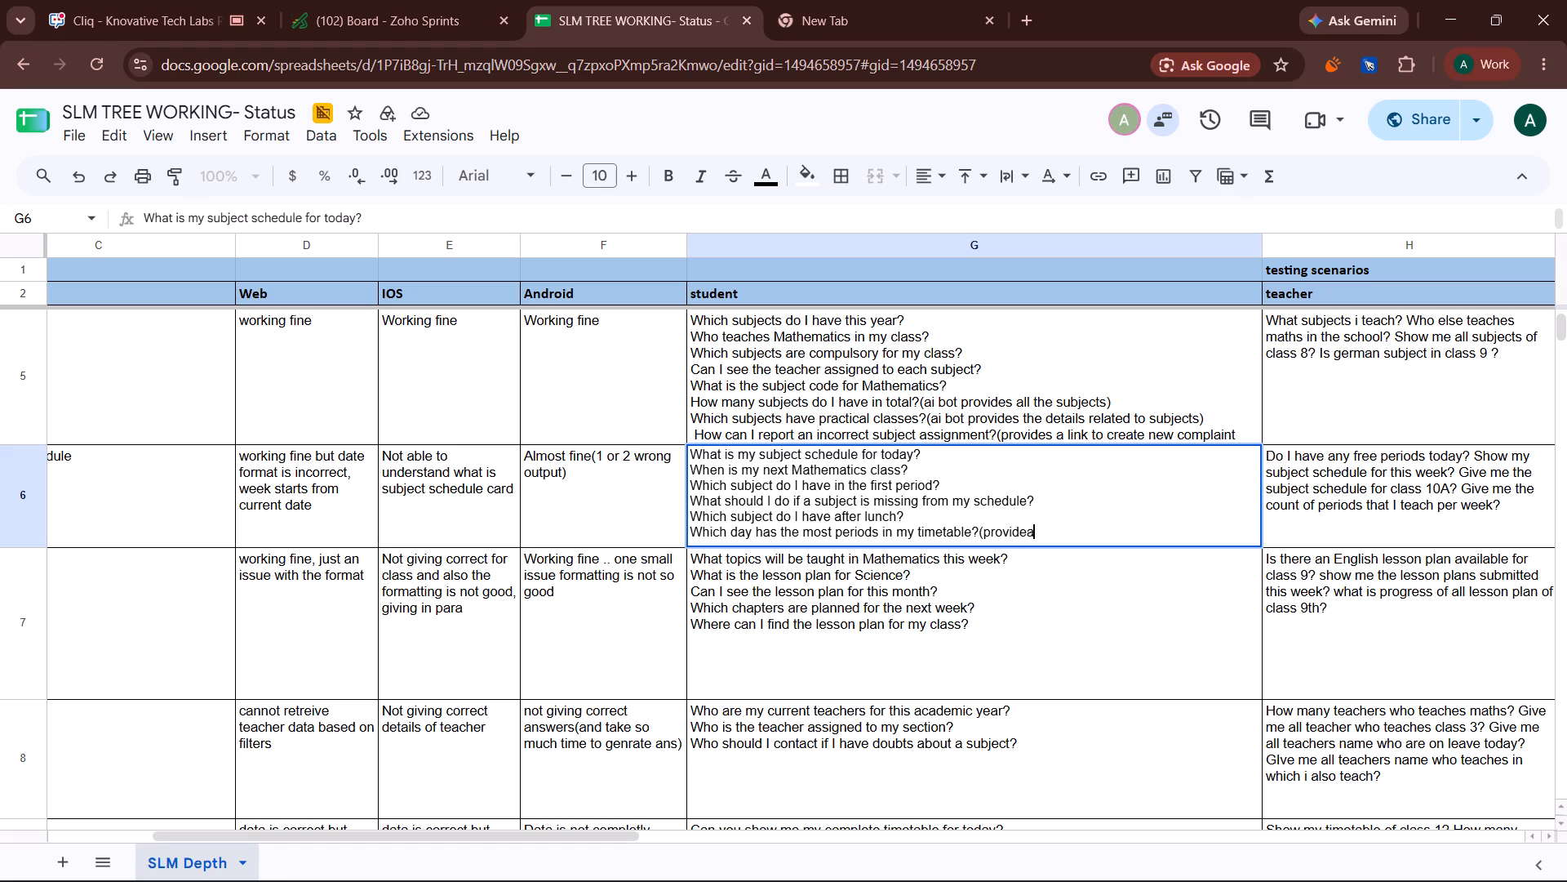
key(BackSpace)
text(s a link to)
key(space)
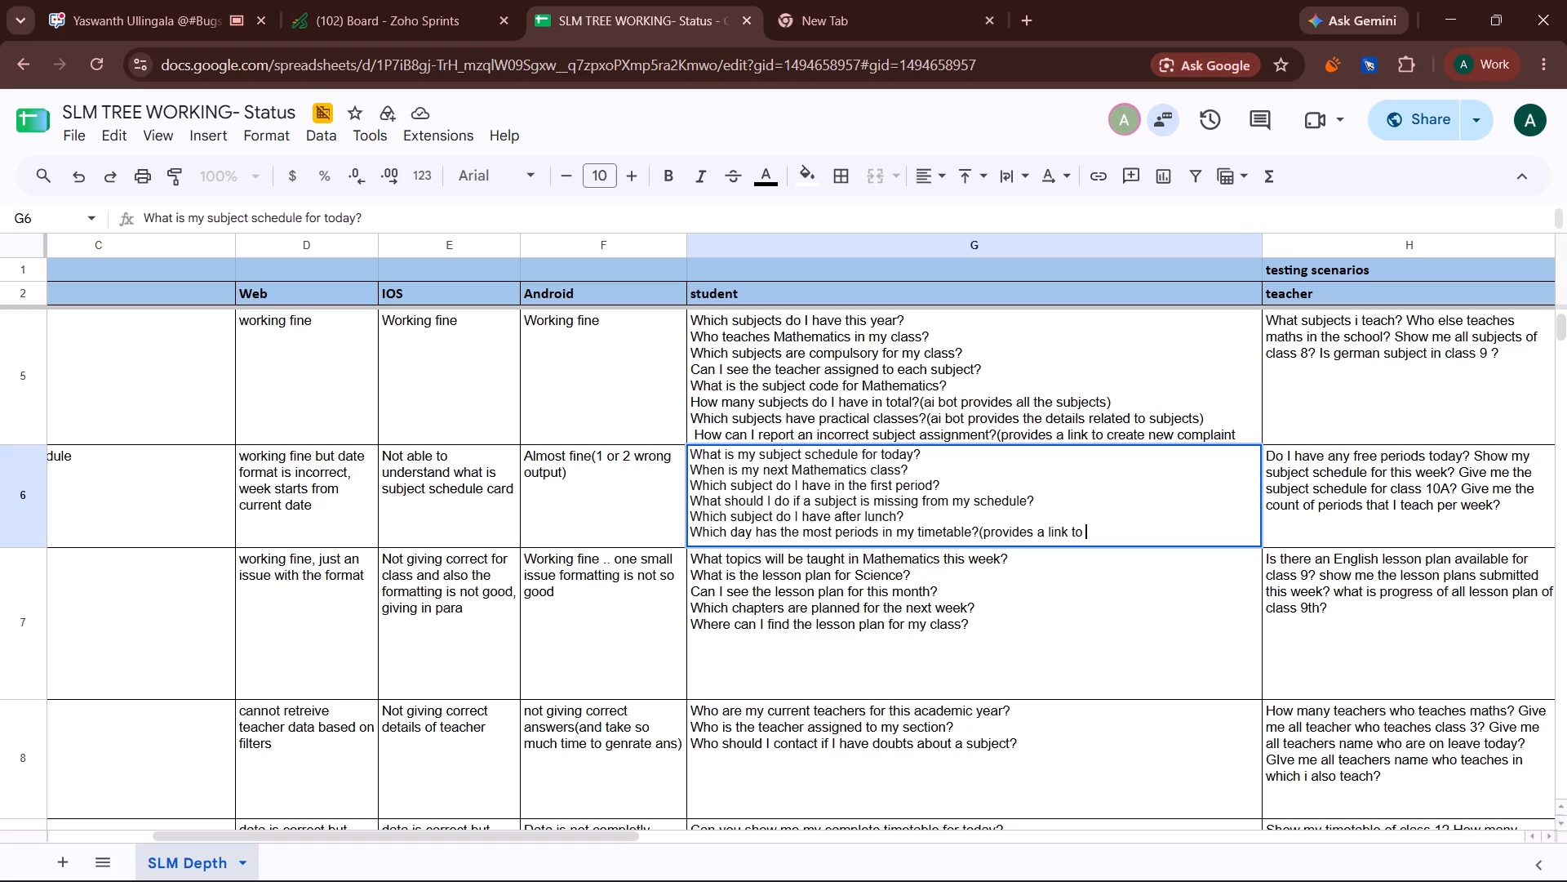
text(open m)
key(space)
key(BackSpace)
text(y timetable))
key(Return)
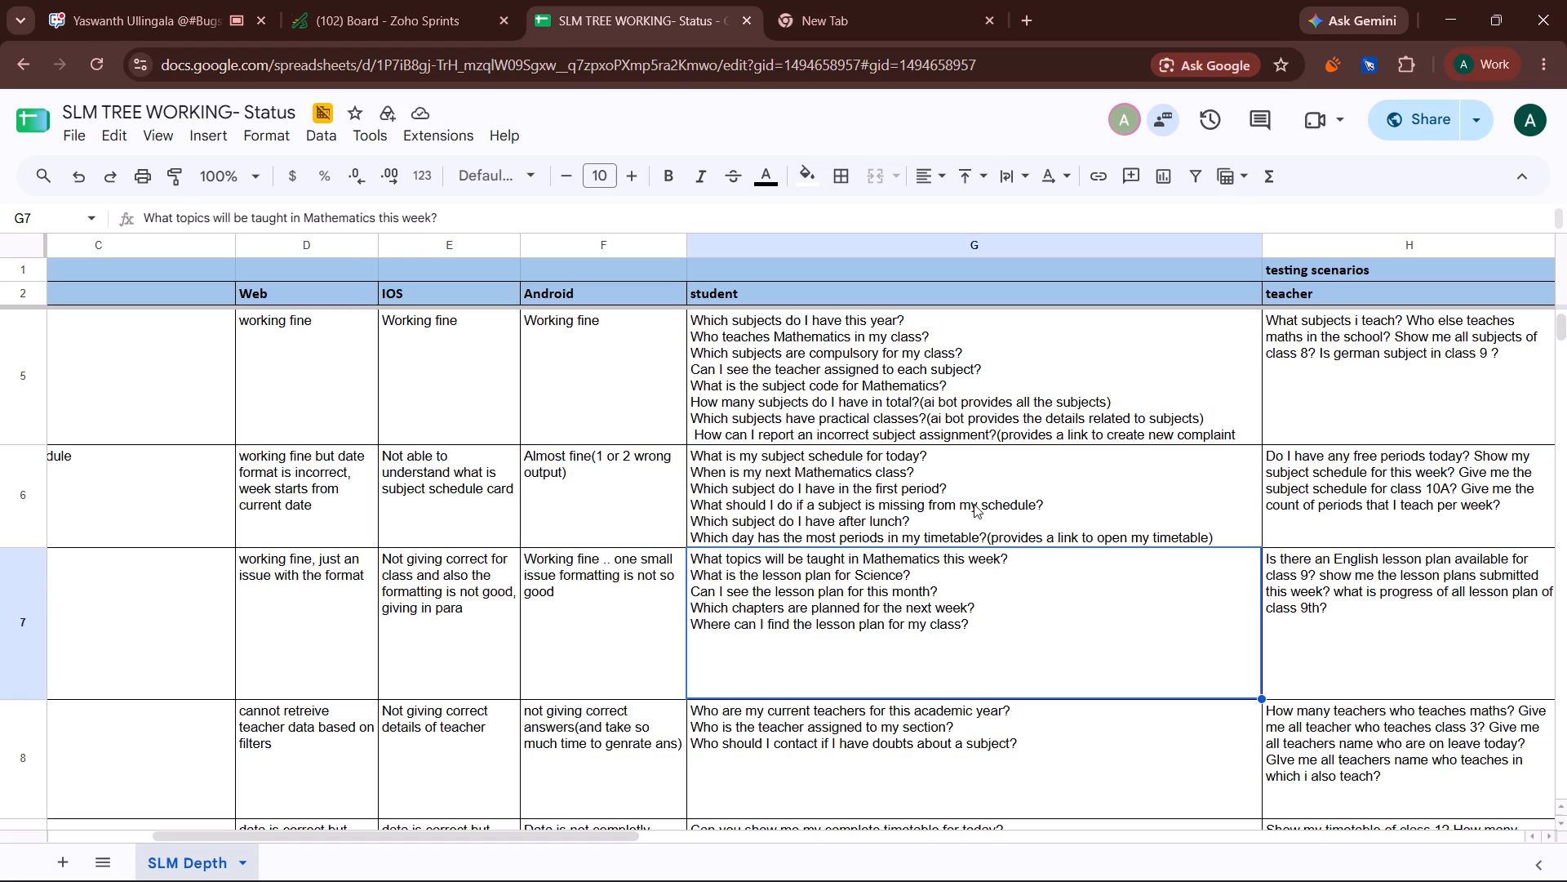
Append "(Response: you can raise a complaint about the missing subject)" after the missing-subject question in student cell G6 and save the cell.
double_click(1081, 505)
double_click(1081, 505)
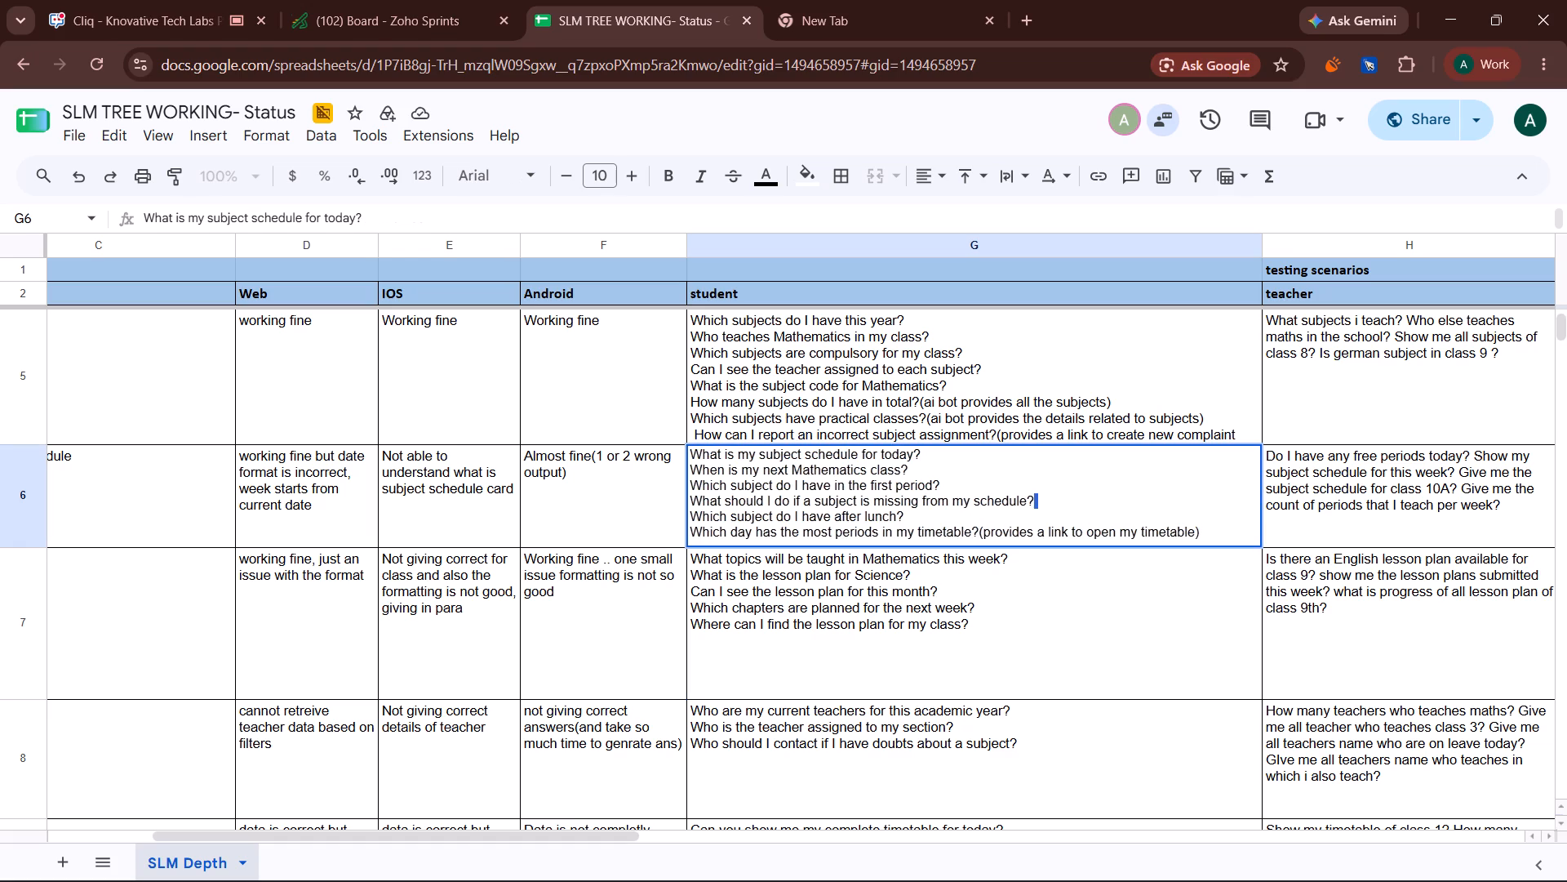
key(shift+parenleft)
key(ctrl+z)
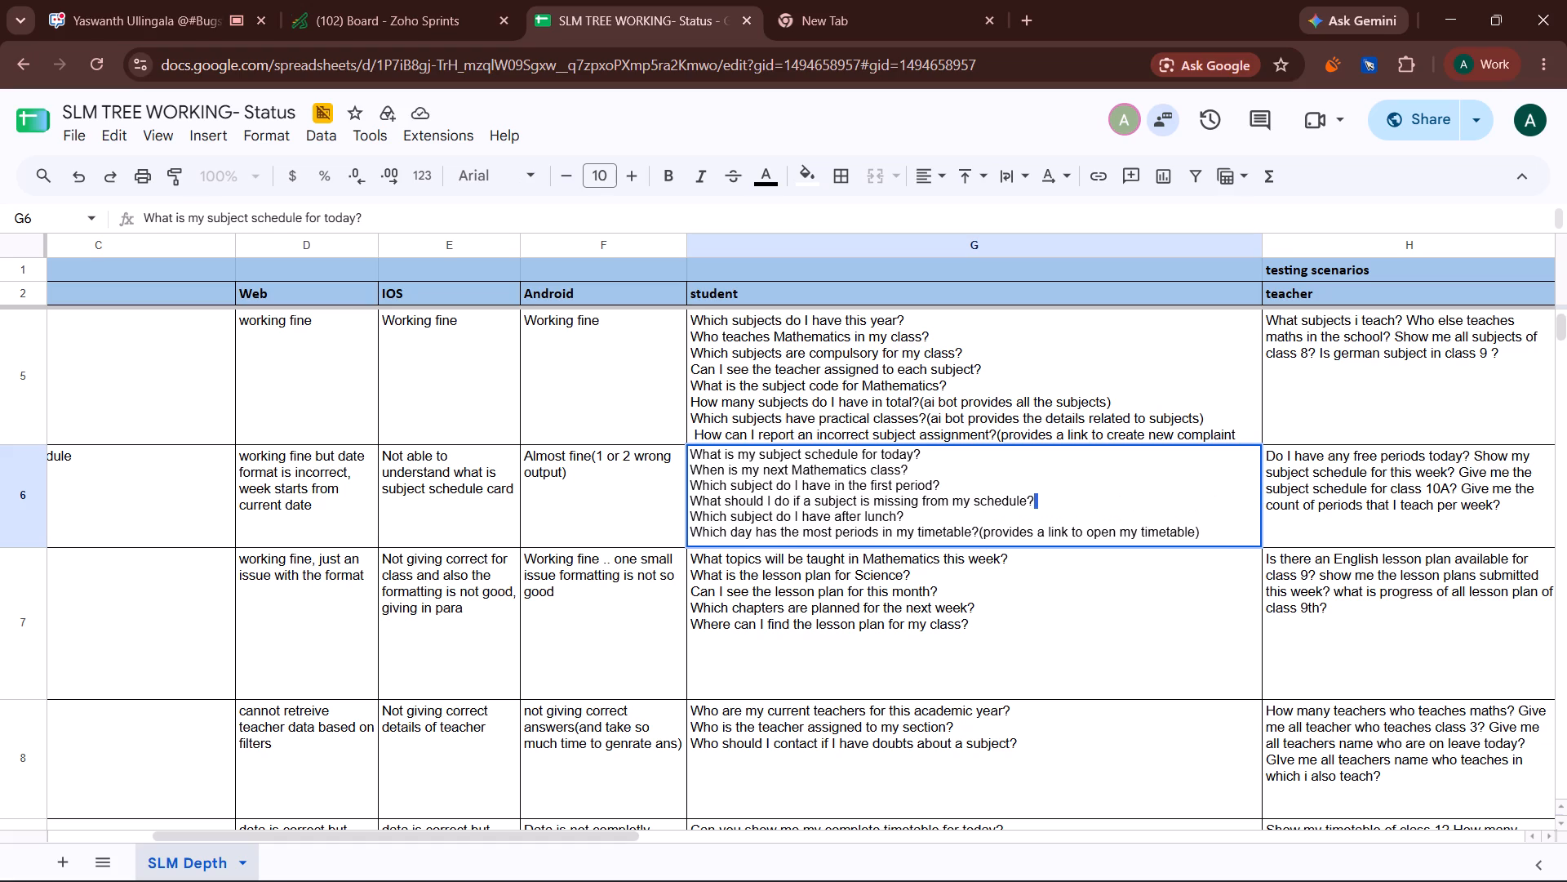
click(1081, 505)
text((Response: you a)
key(BackSpace)
text(cn)
key(BackSpace)
text(an)
key(space)
text(raiw)
key(BackSpace)
text(sea)
key(space)
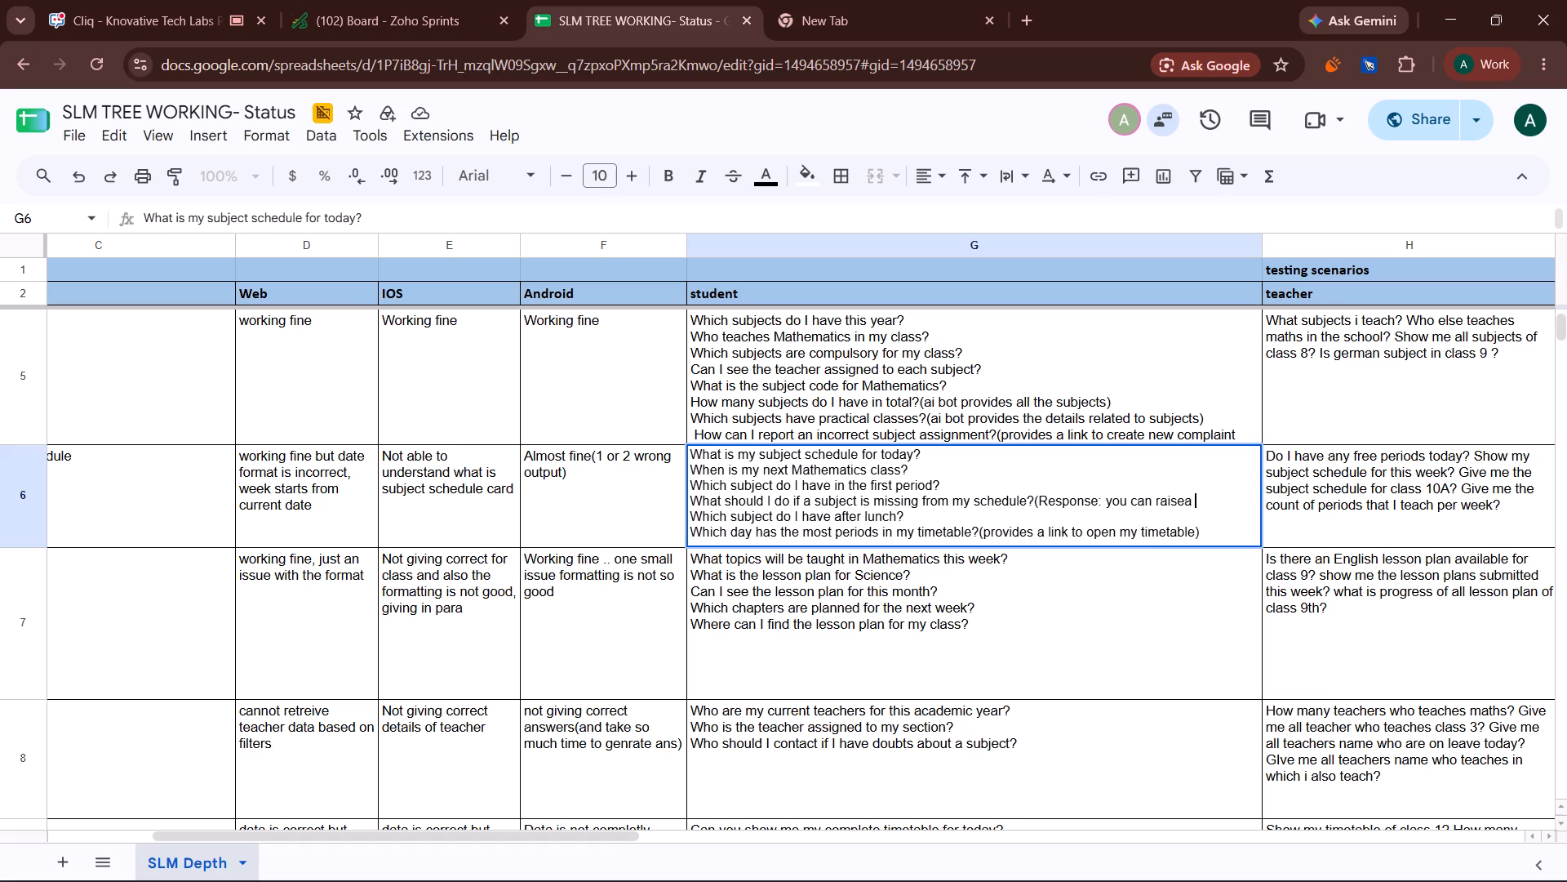
key(BackSpace)
key(BackSpace)
key(space)
text(a)
key(space)
text(complaint)
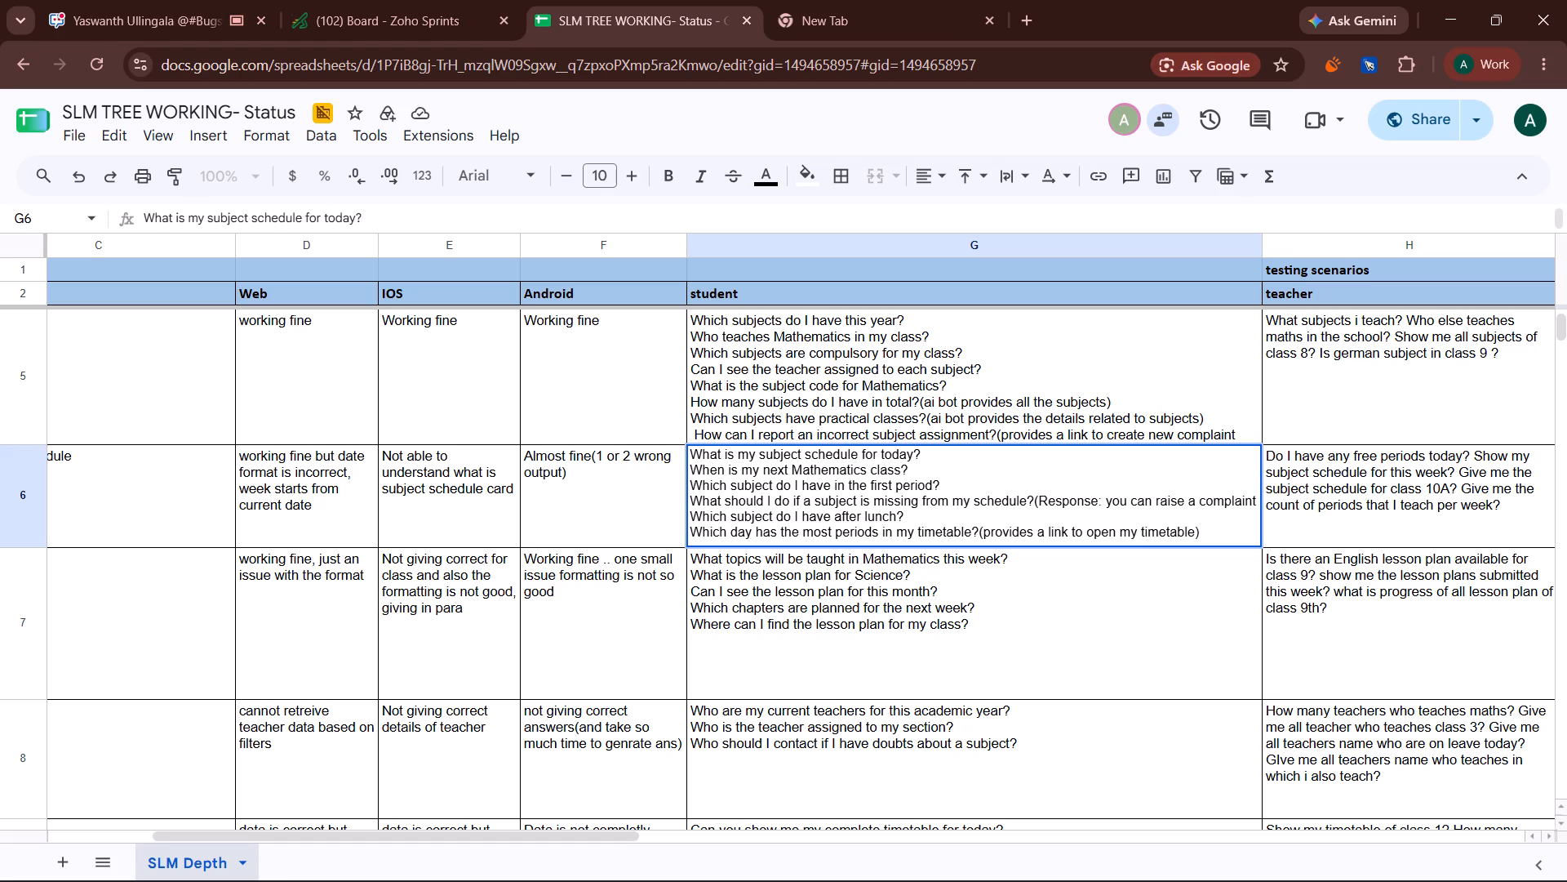
key(space)
text(a)
text(but)
key(BackSpace)
key(BackSpace)
text(out the missing)
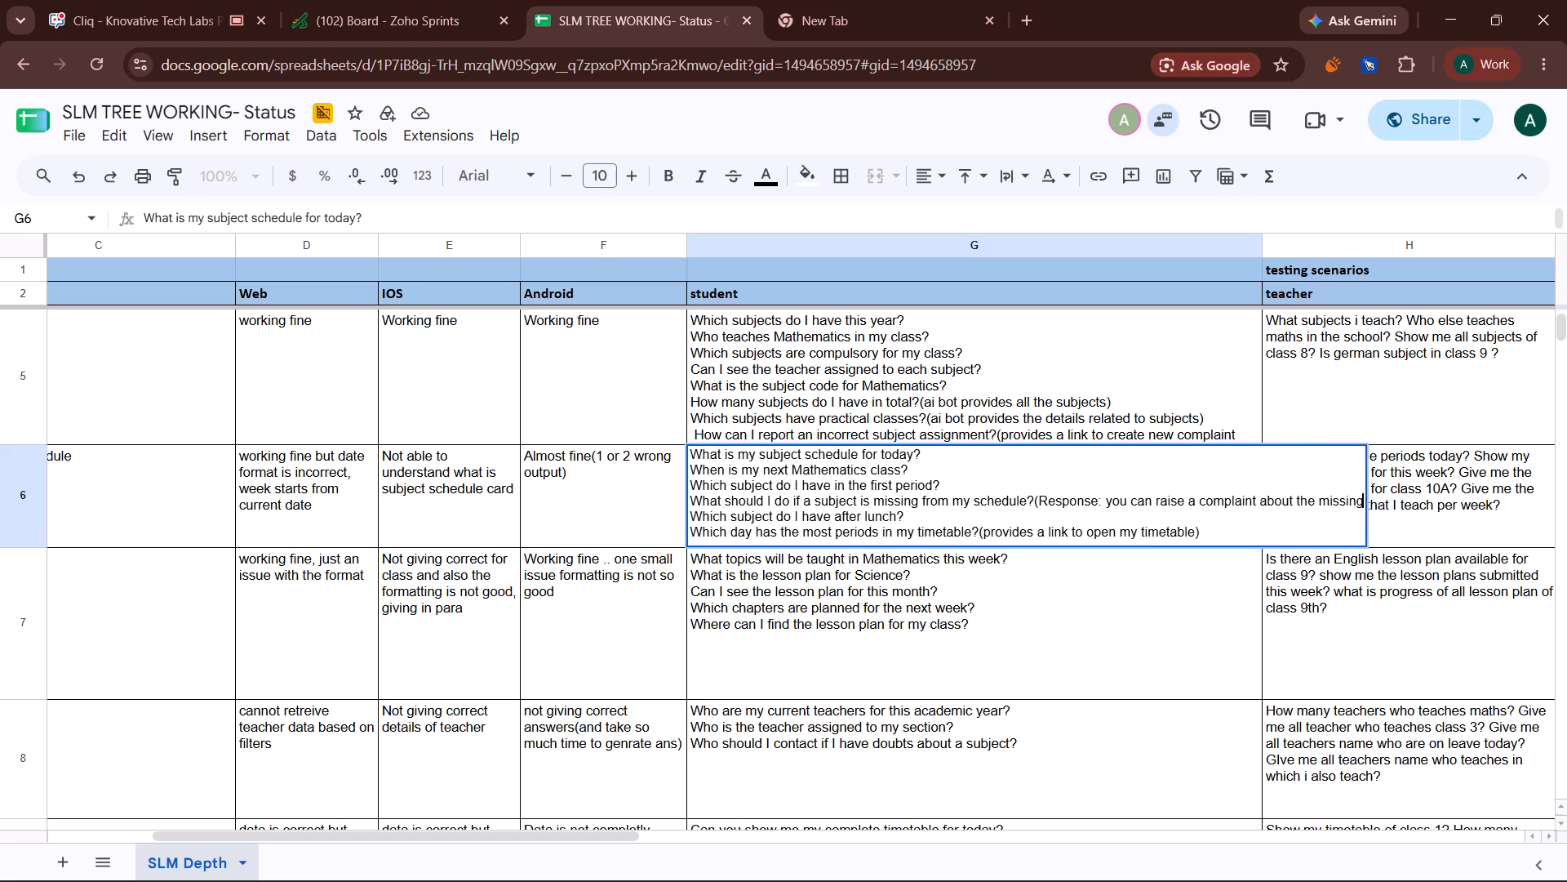
key(space)
text(subec)
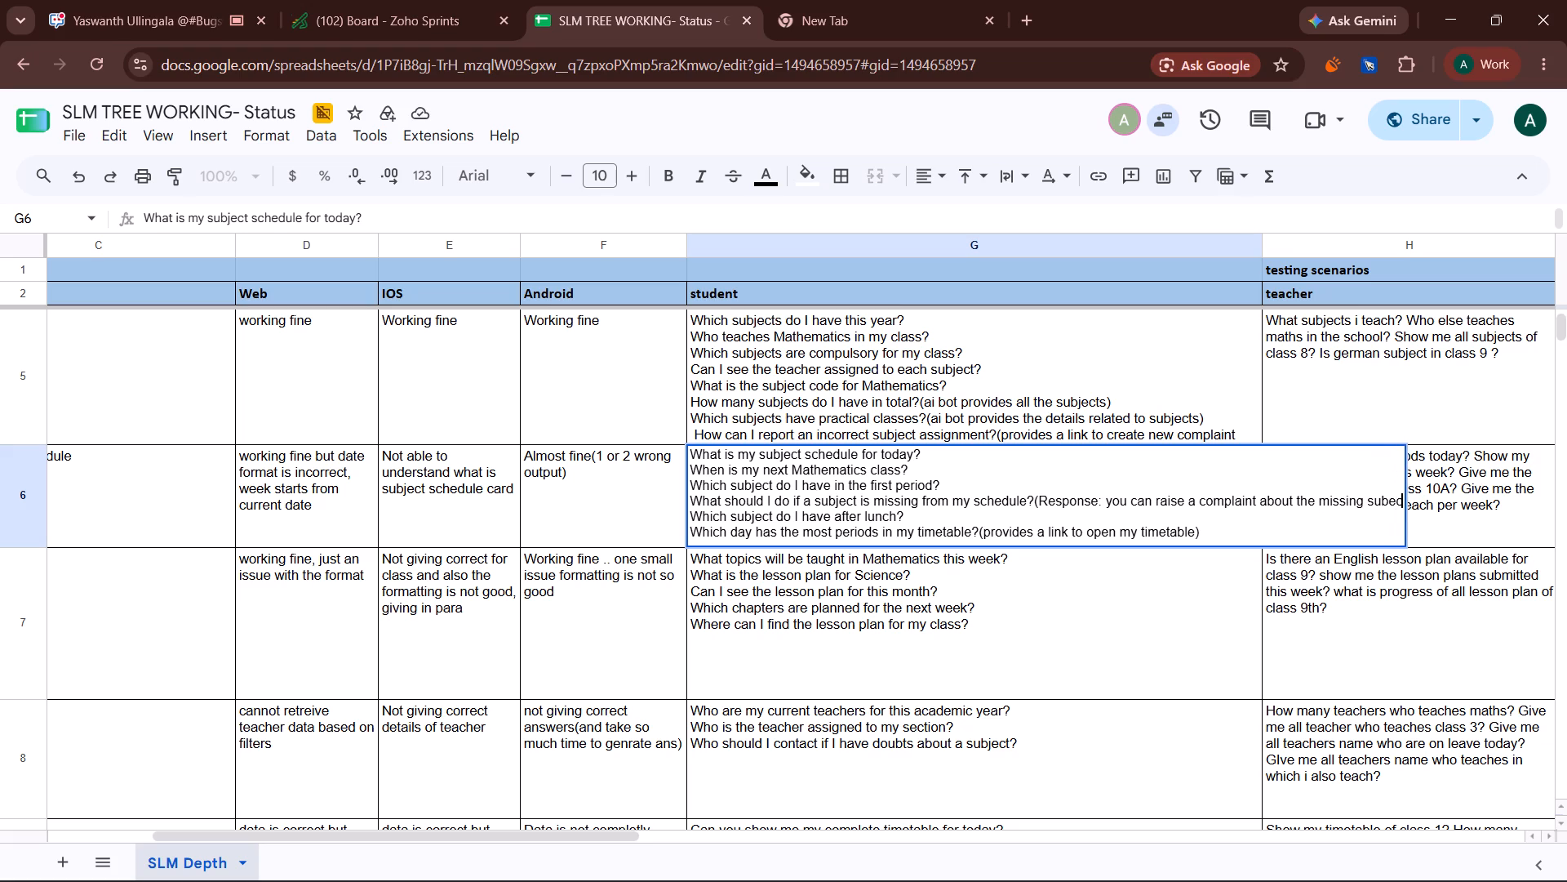
key(BackSpace)
key(BackSpace)
text(ject)
key(shift+parenright)
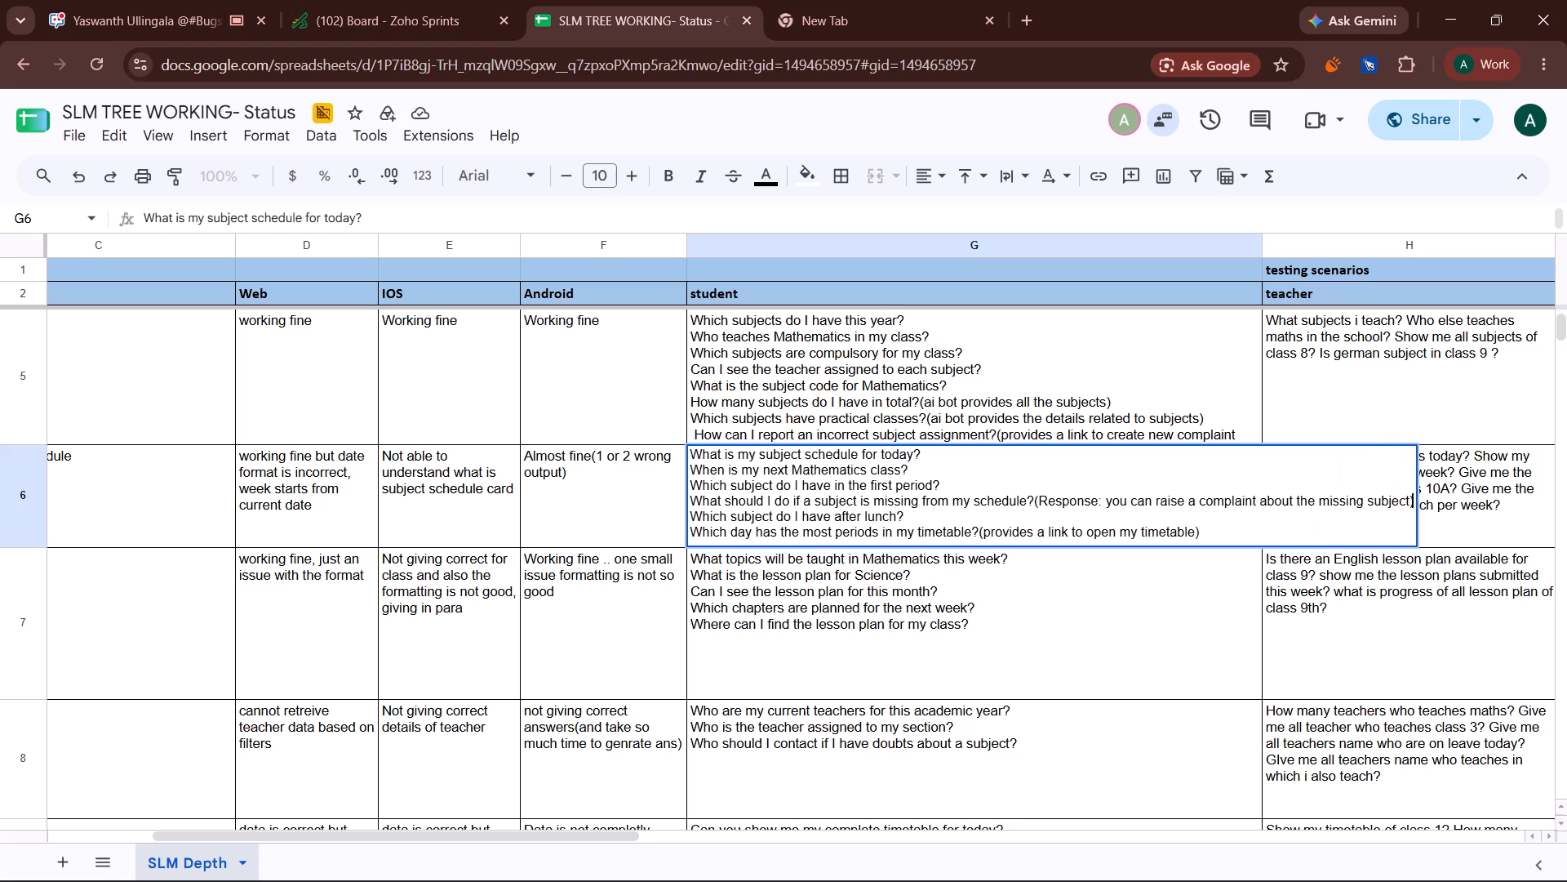
key(Return)
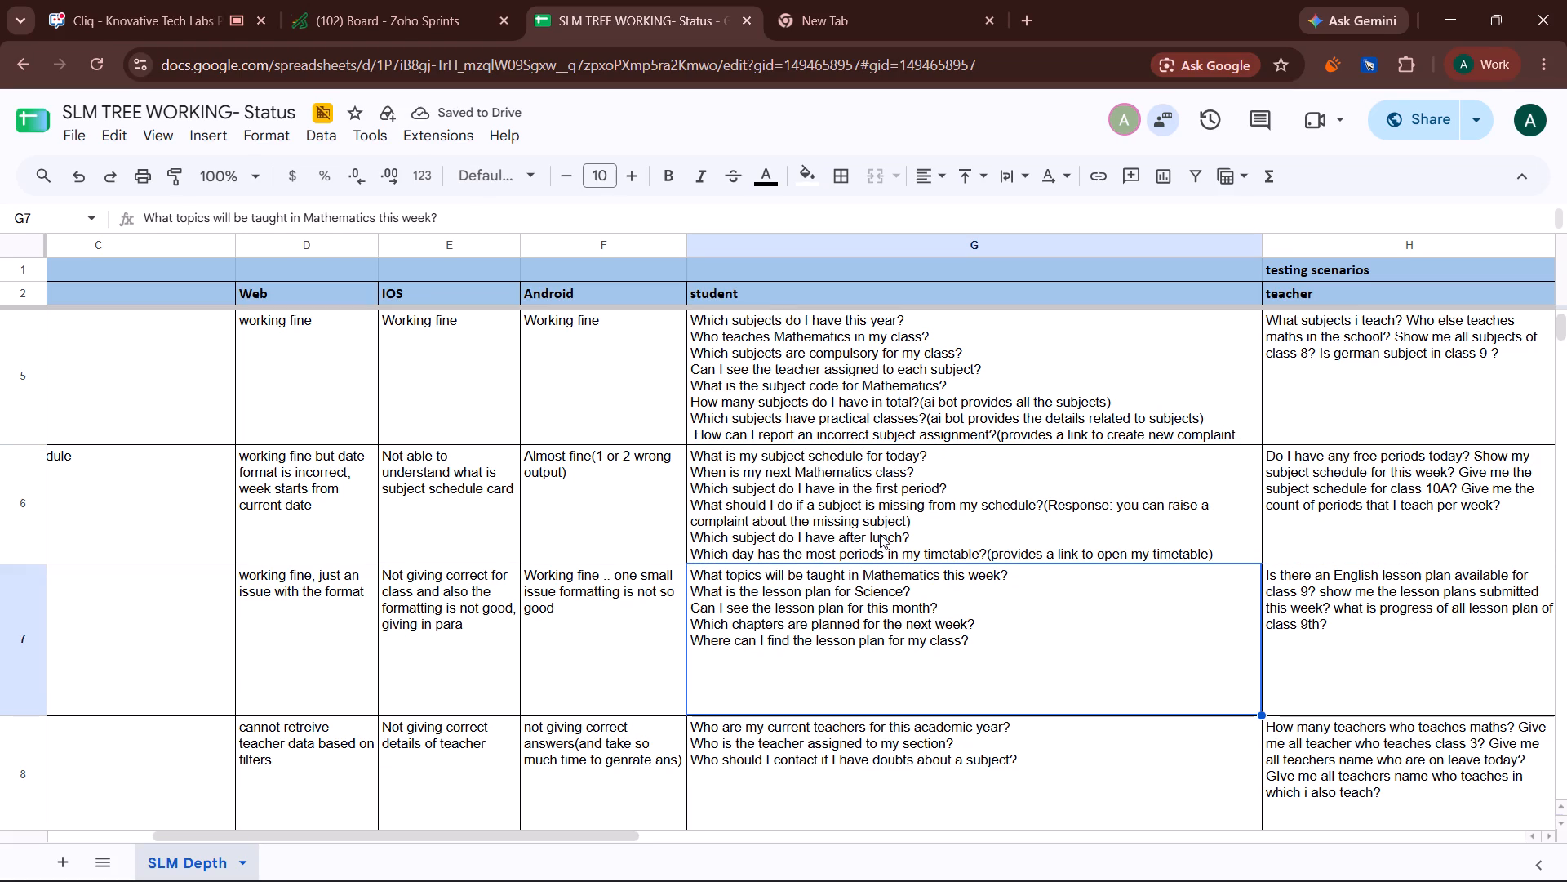
scroll(880, 534, down, 1)
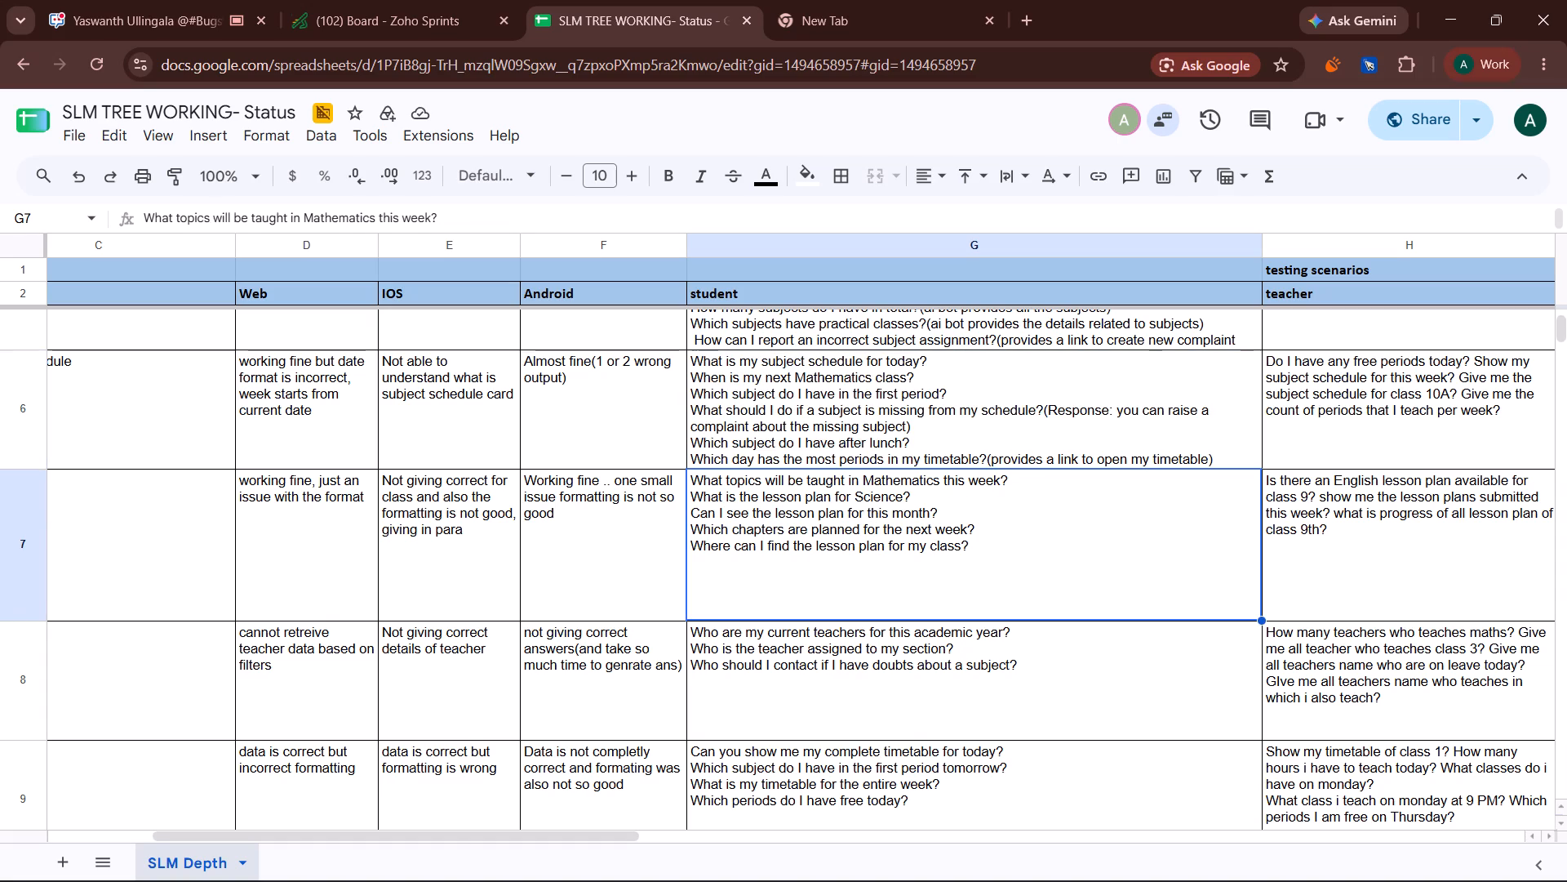
double_click(1212, 430)
click(1212, 430)
key(ctrl+Return)
key(ctrl+v)
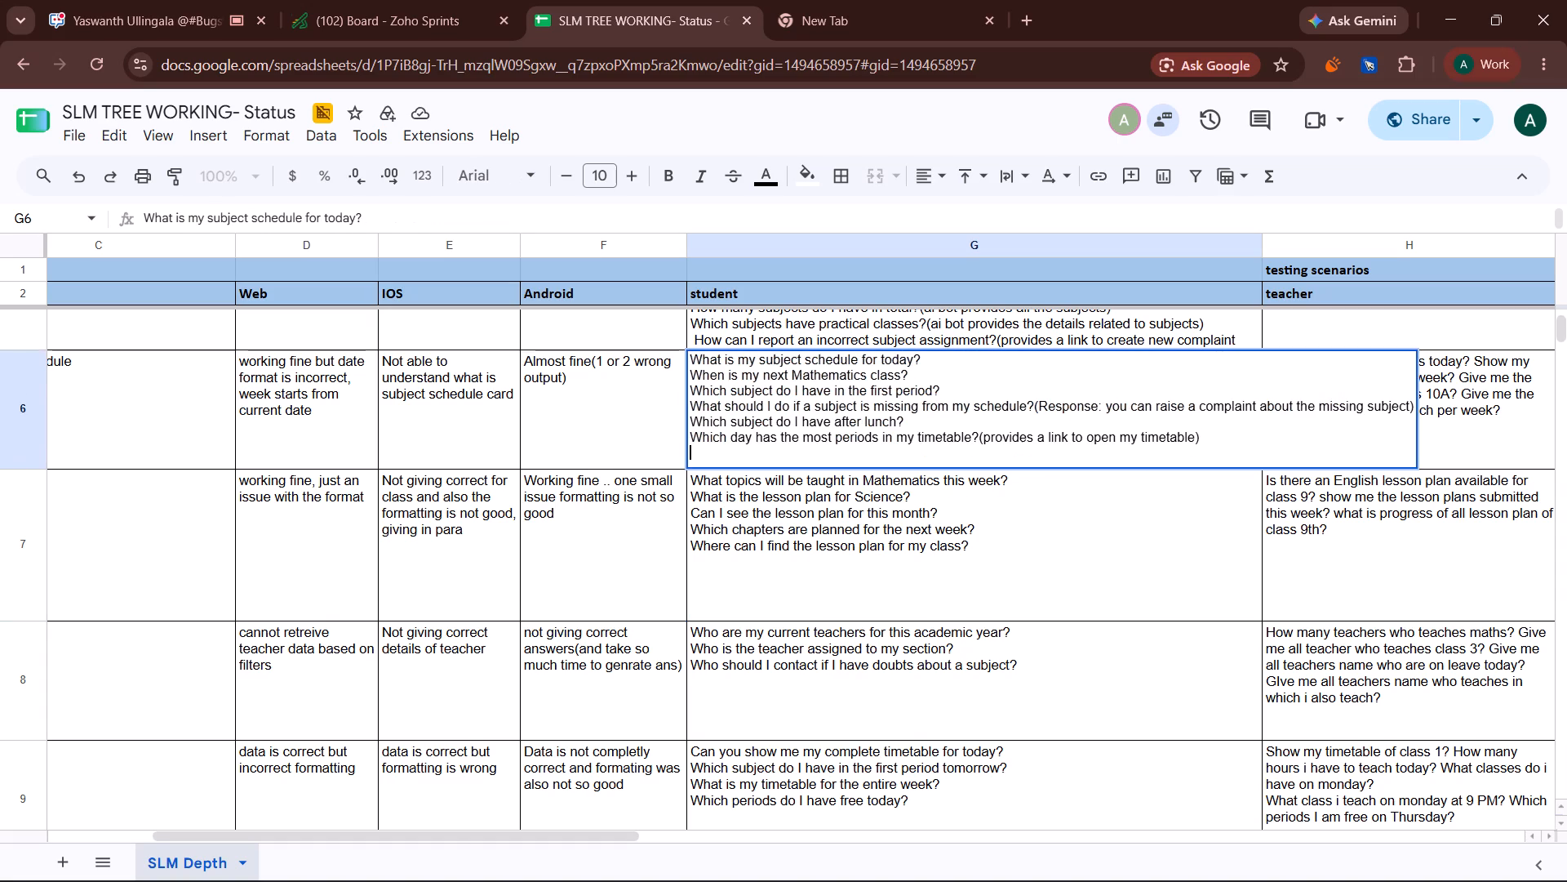
key(Return)
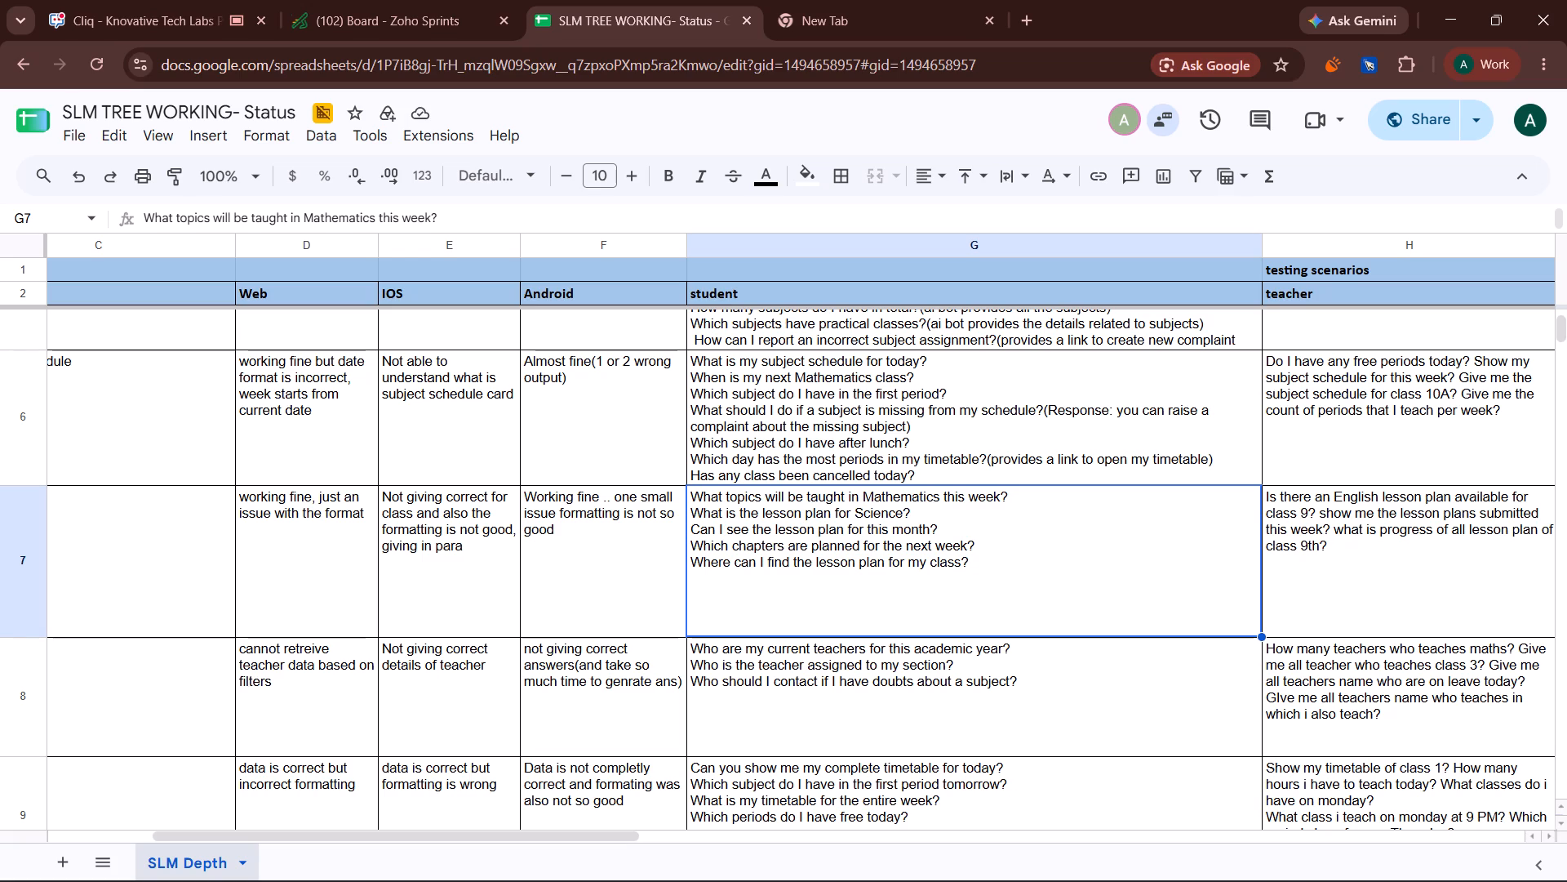
Append "(Response: Bases on your time table for today , all your classes are scheduled as usual)" after the cancelled-class question in student cell G6.
double_click(1054, 472)
click(1054, 472)
key(shift+parenleft)
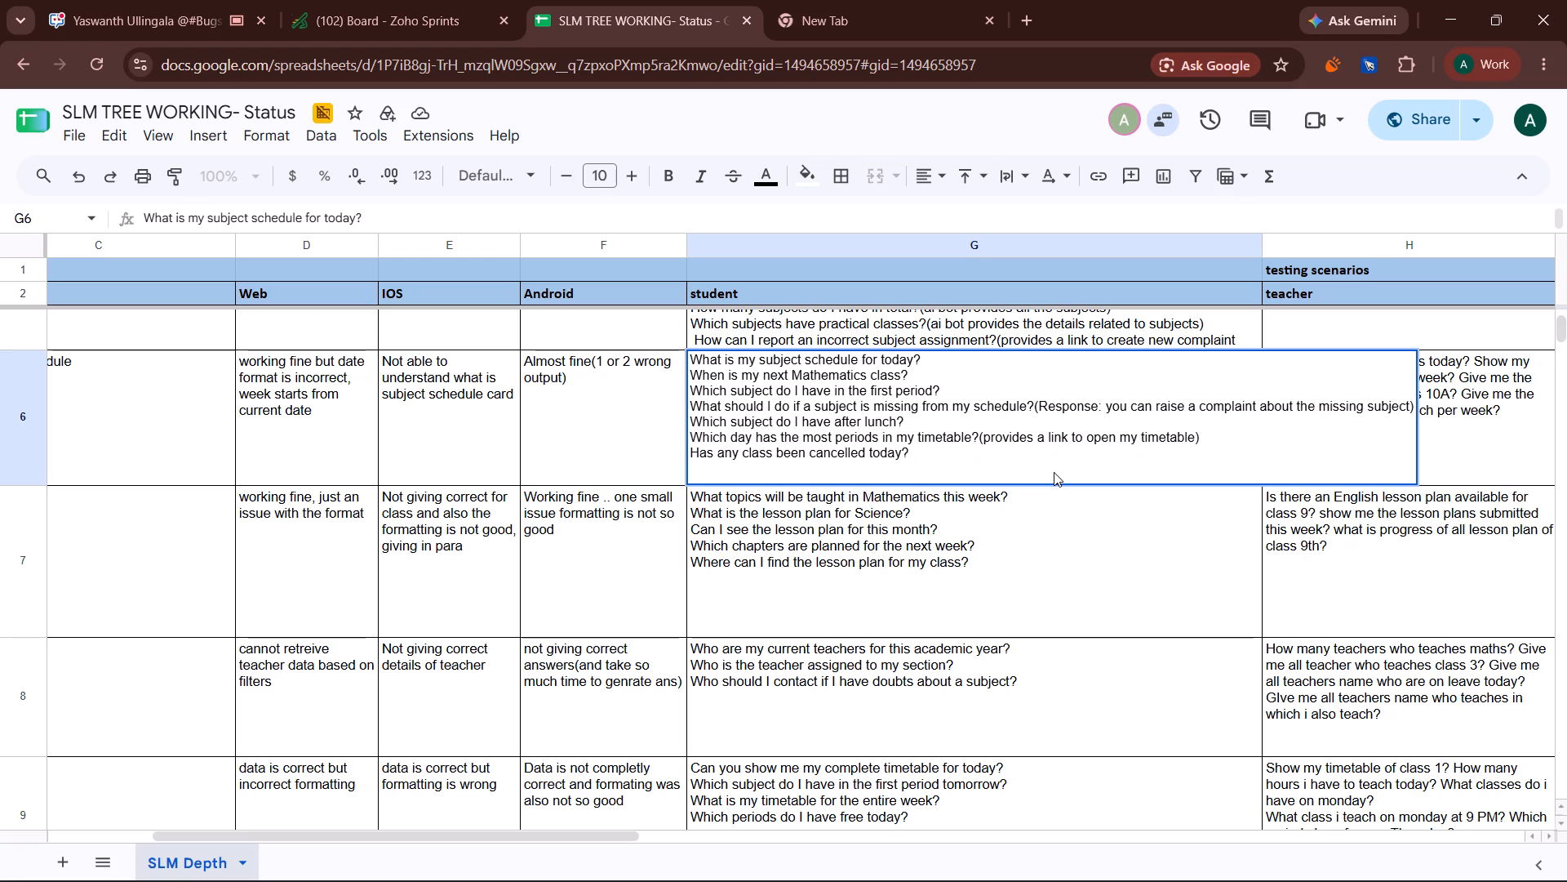
double_click(1009, 457)
text((Rs)
key(BackSpace)
text(espnse)
key(BackSpace)
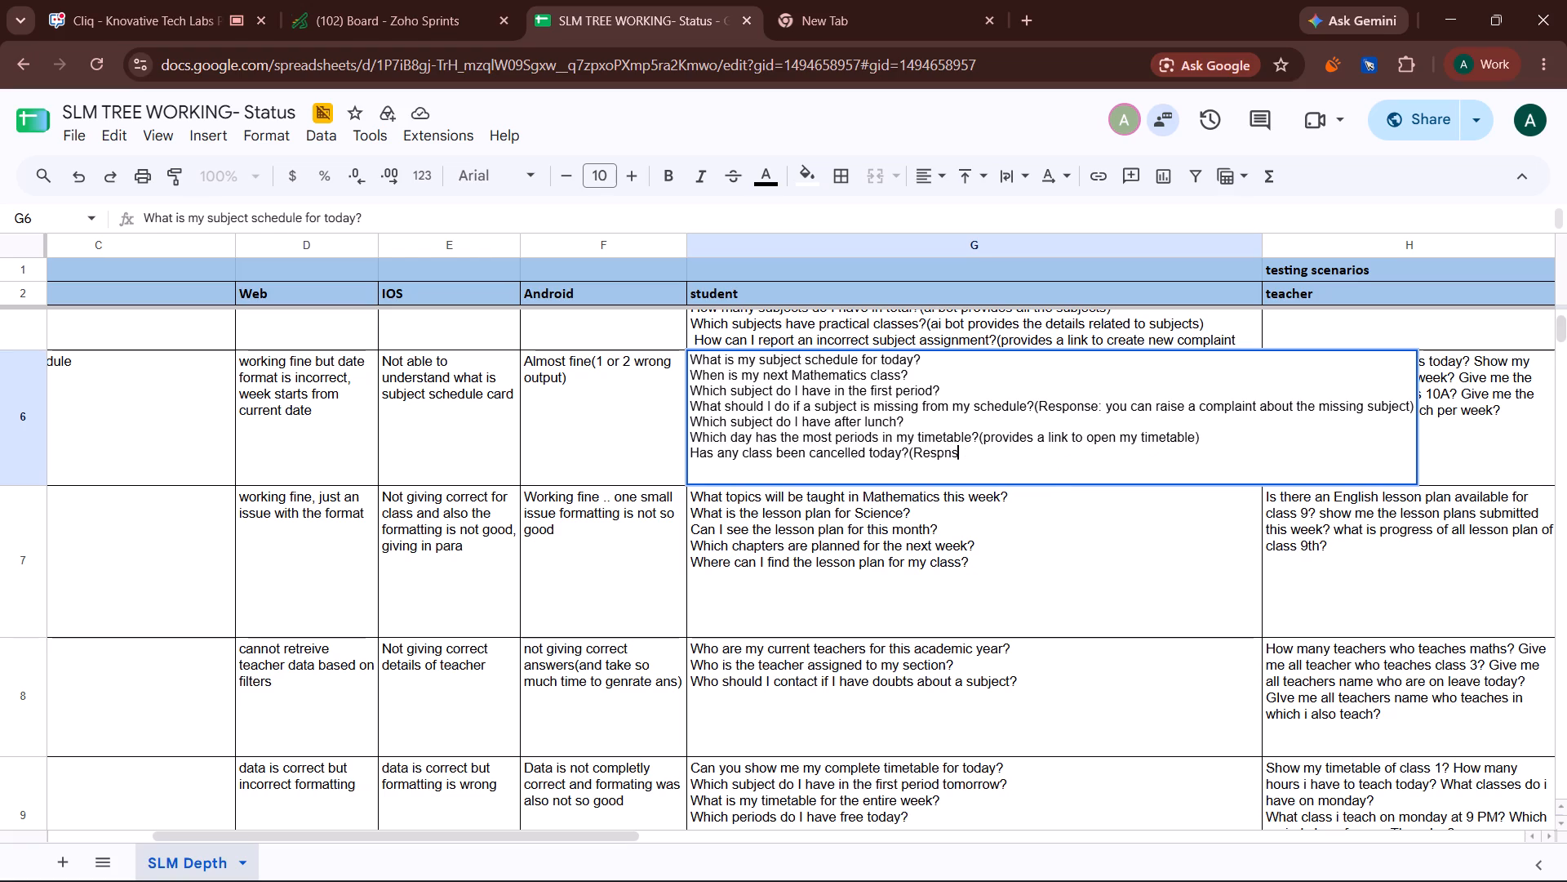
key(BackSpace)
key(BackSpace)
text(onse:)
key(space)
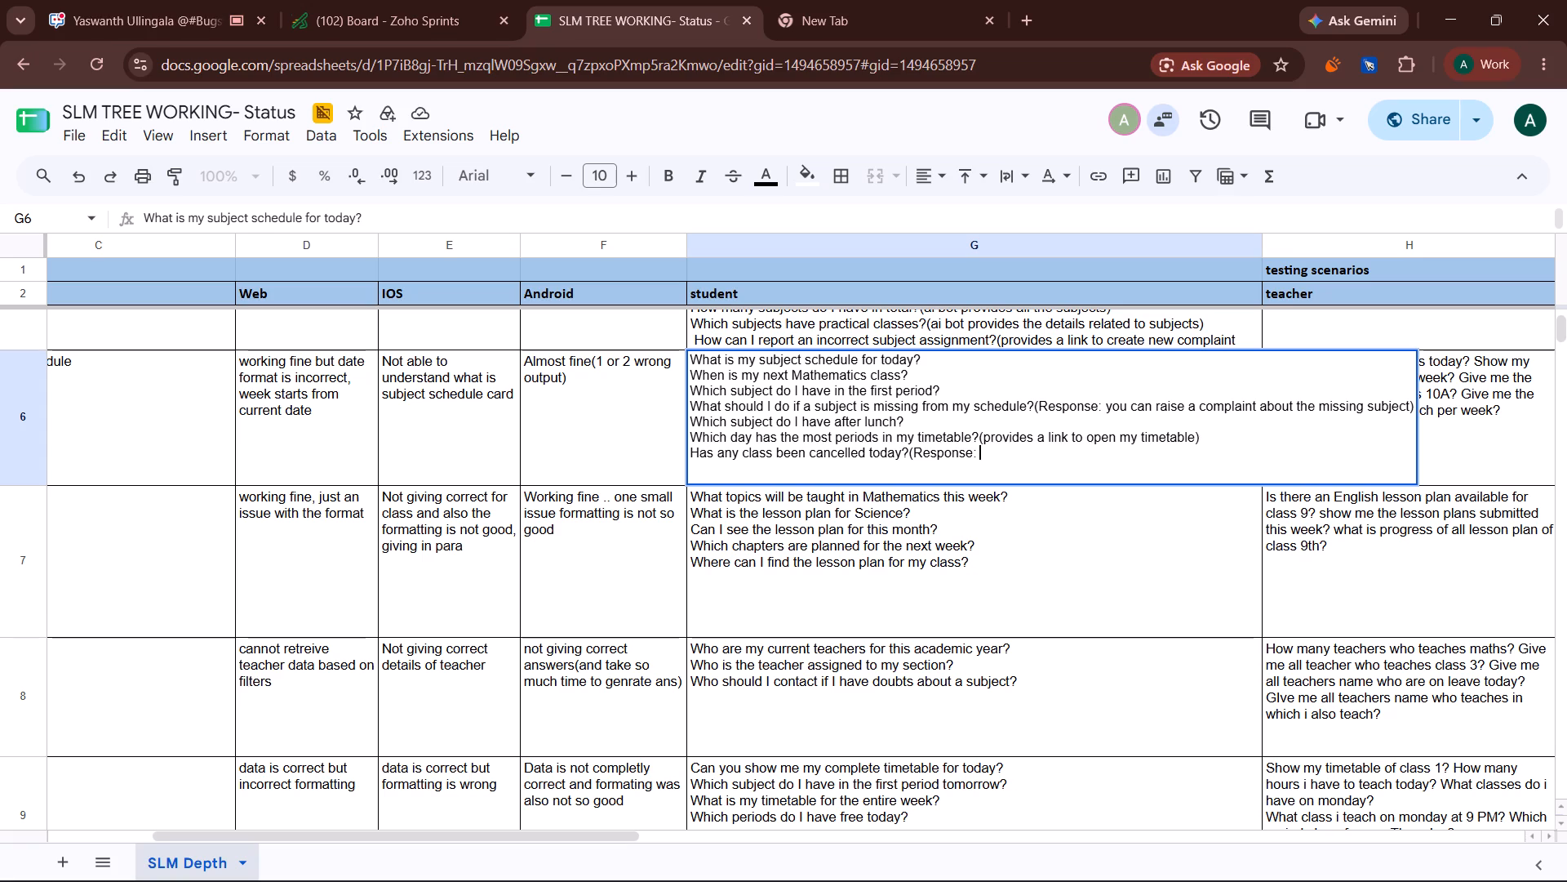
text(Bases on l)
key(BackSpace)
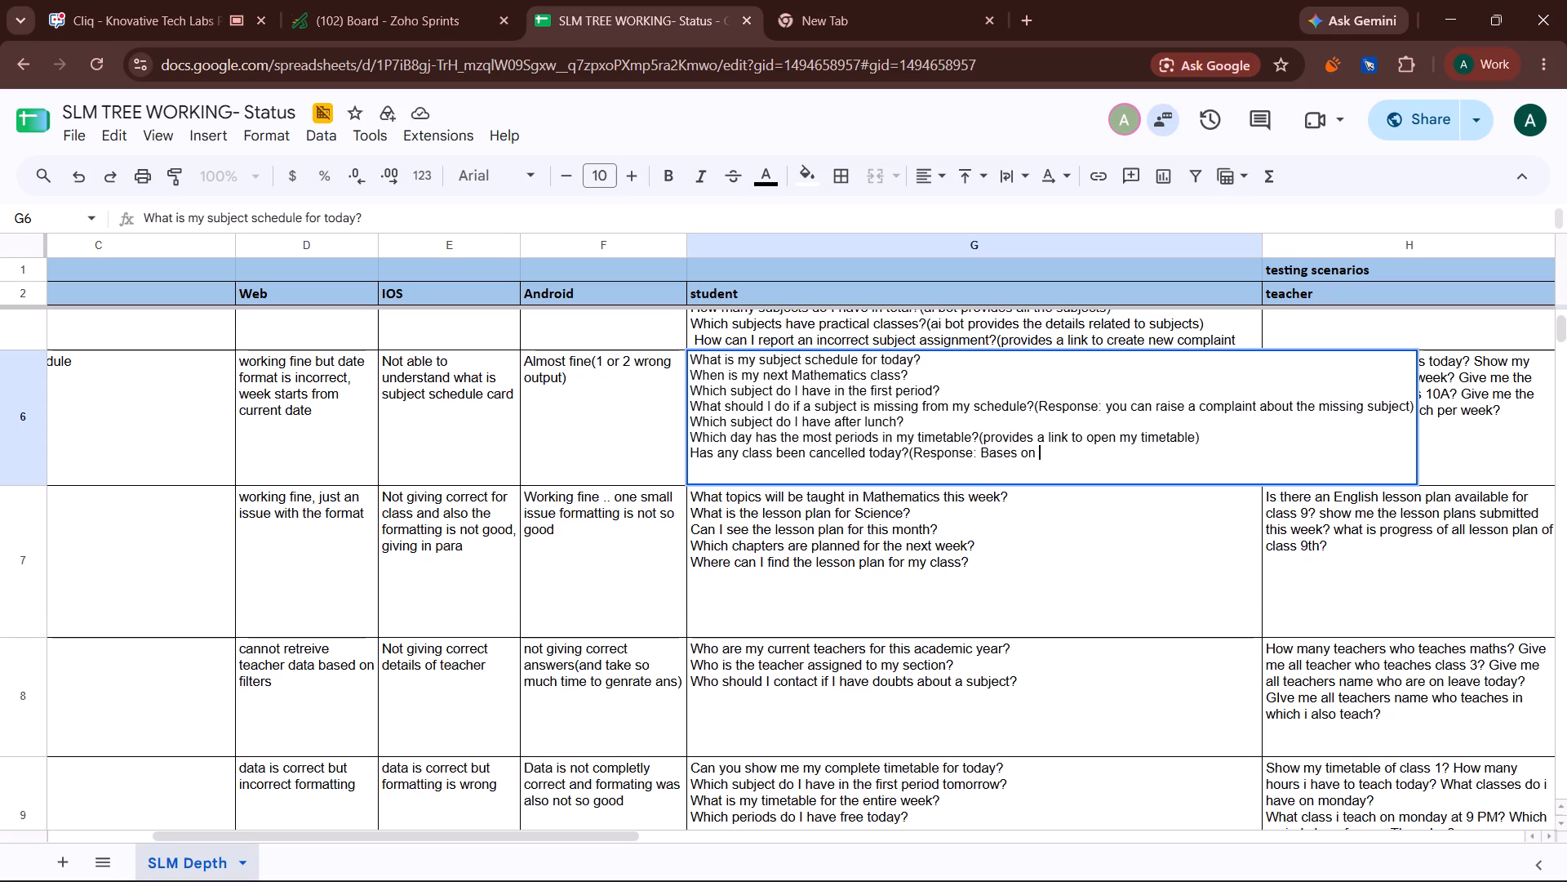
text(yout)
key(space)
key(BackSpace)
key(BackSpace)
text(r i)
key(BackSpace)
text(time table)
key(space)
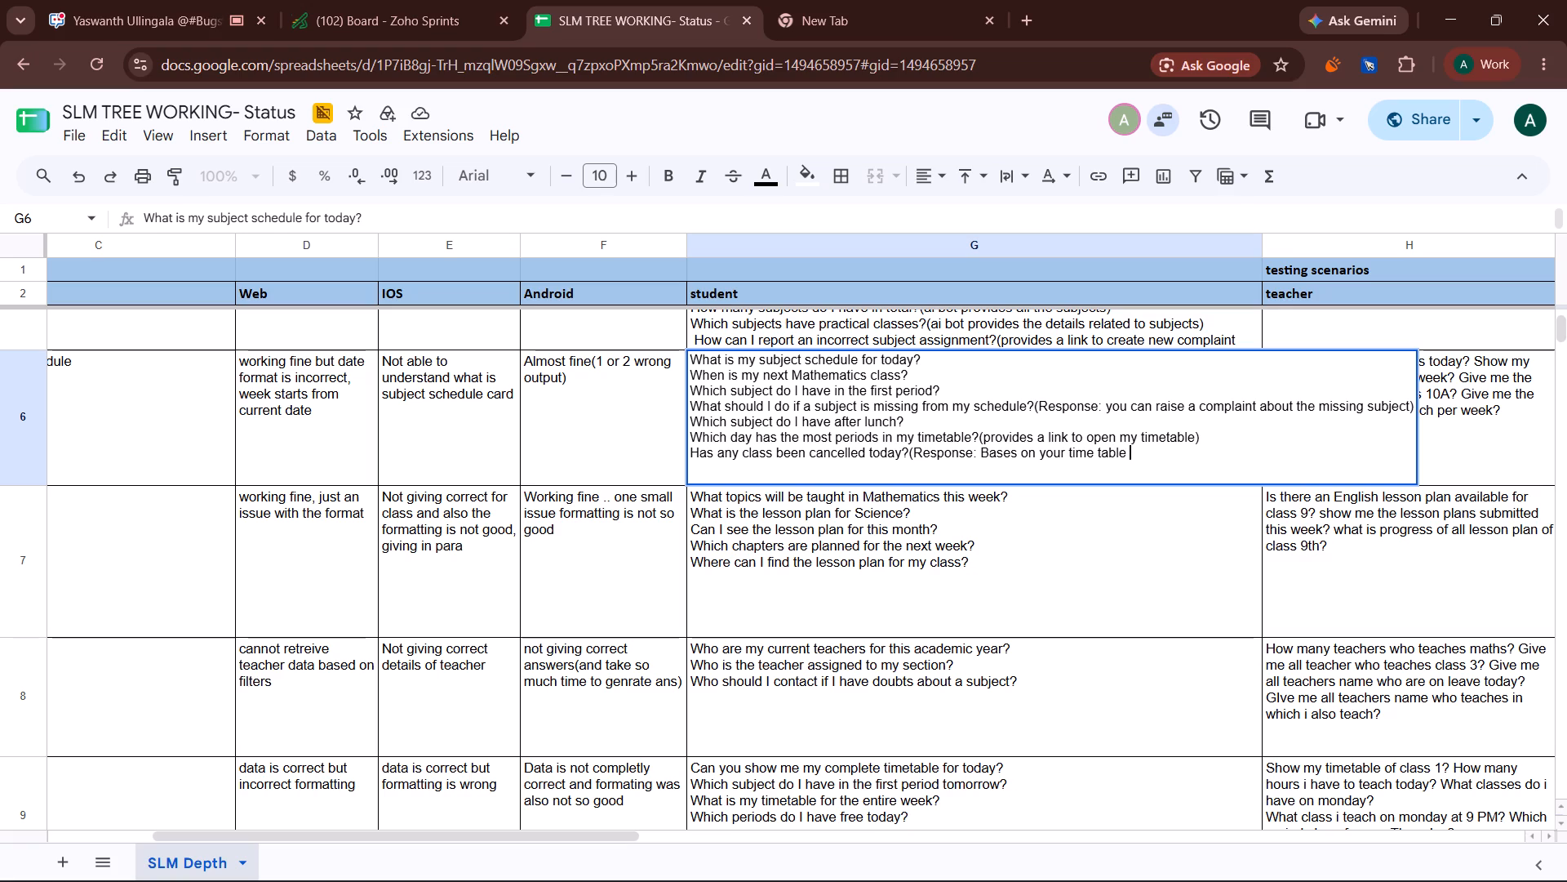
text(for today)
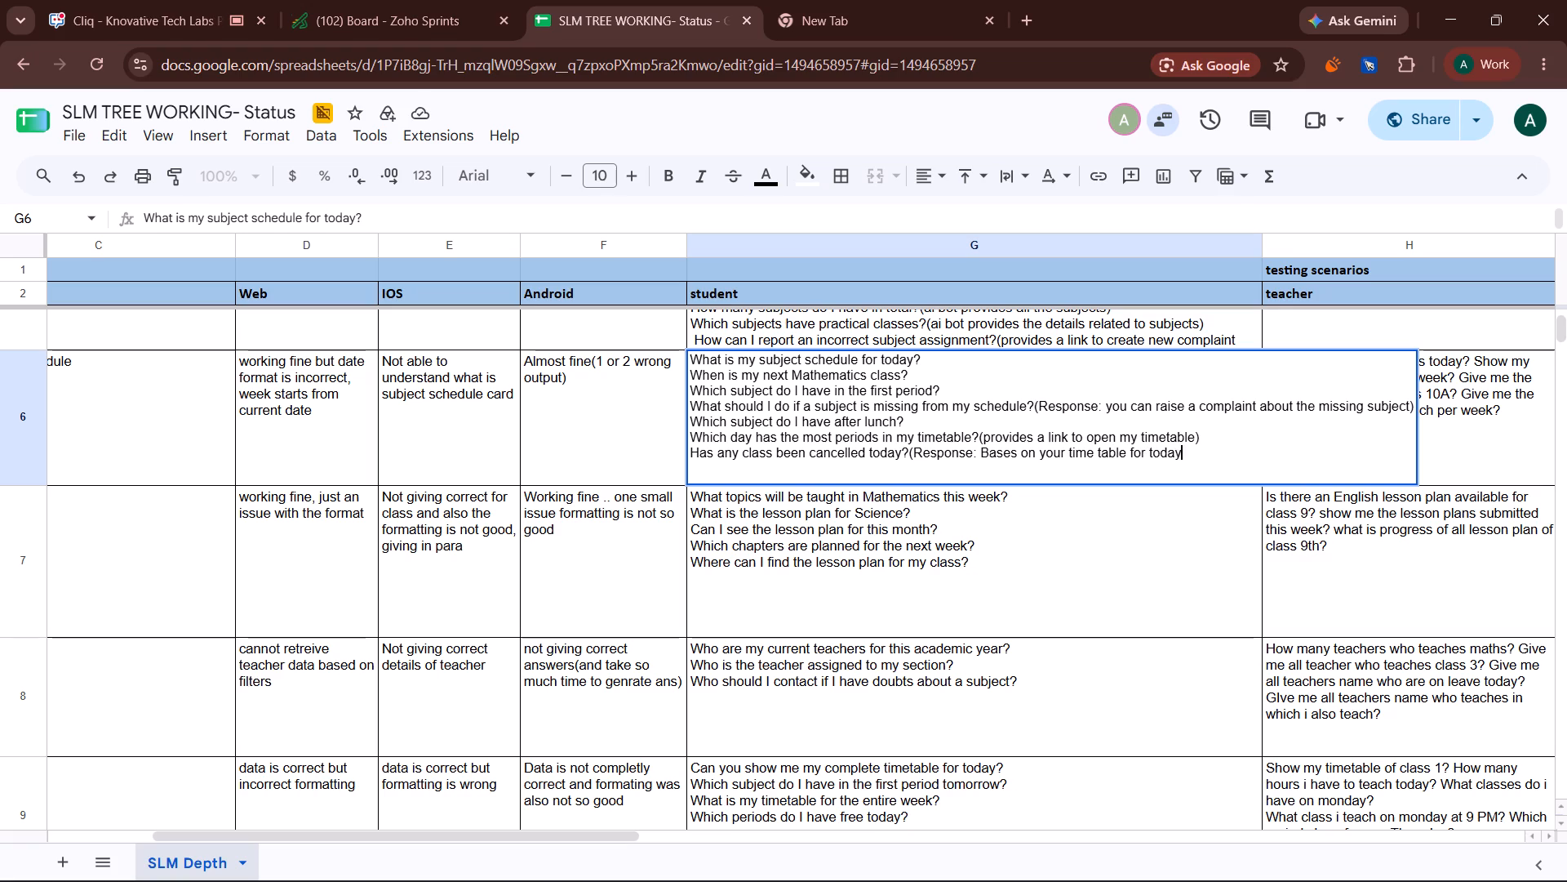
key(space)
text(webnes)
key(BackSpace)
key(BackSpace)
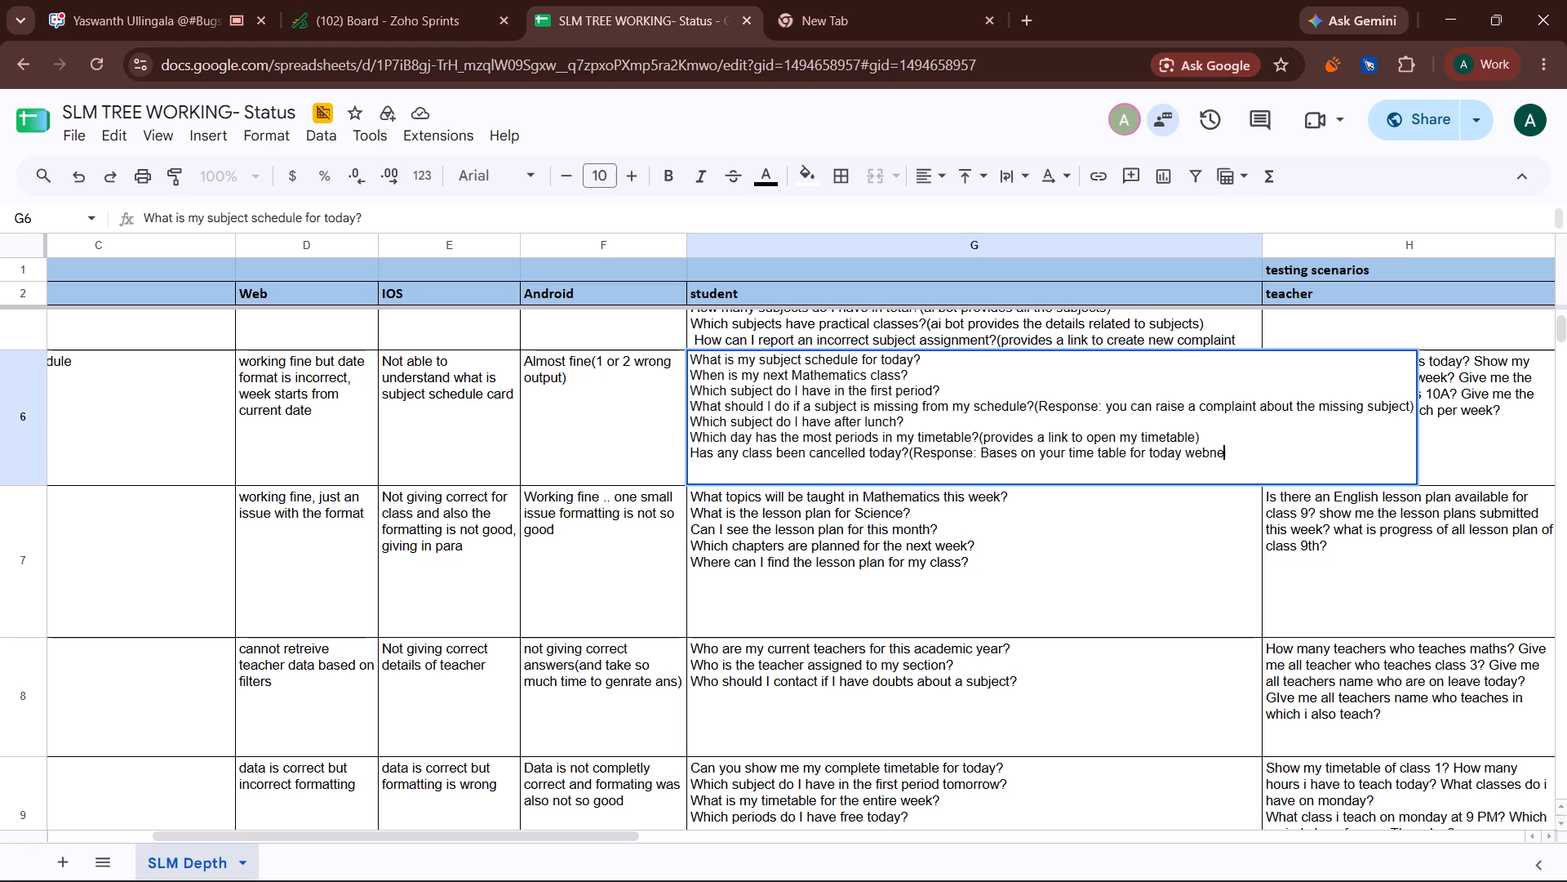
key(BackSpace)
key(BackSpace)
key(BackSpace)
key(BackSpace)
text(, all ur classs)
key(BackSpace)
key(BackSpace)
key(BackSpace)
key(BackSpace)
key(BackSpace)
key(BackSpace)
key(BackSpace)
key(BackSpace)
key(BackSpace)
text(your l)
key(BackSpace)
text(classes)
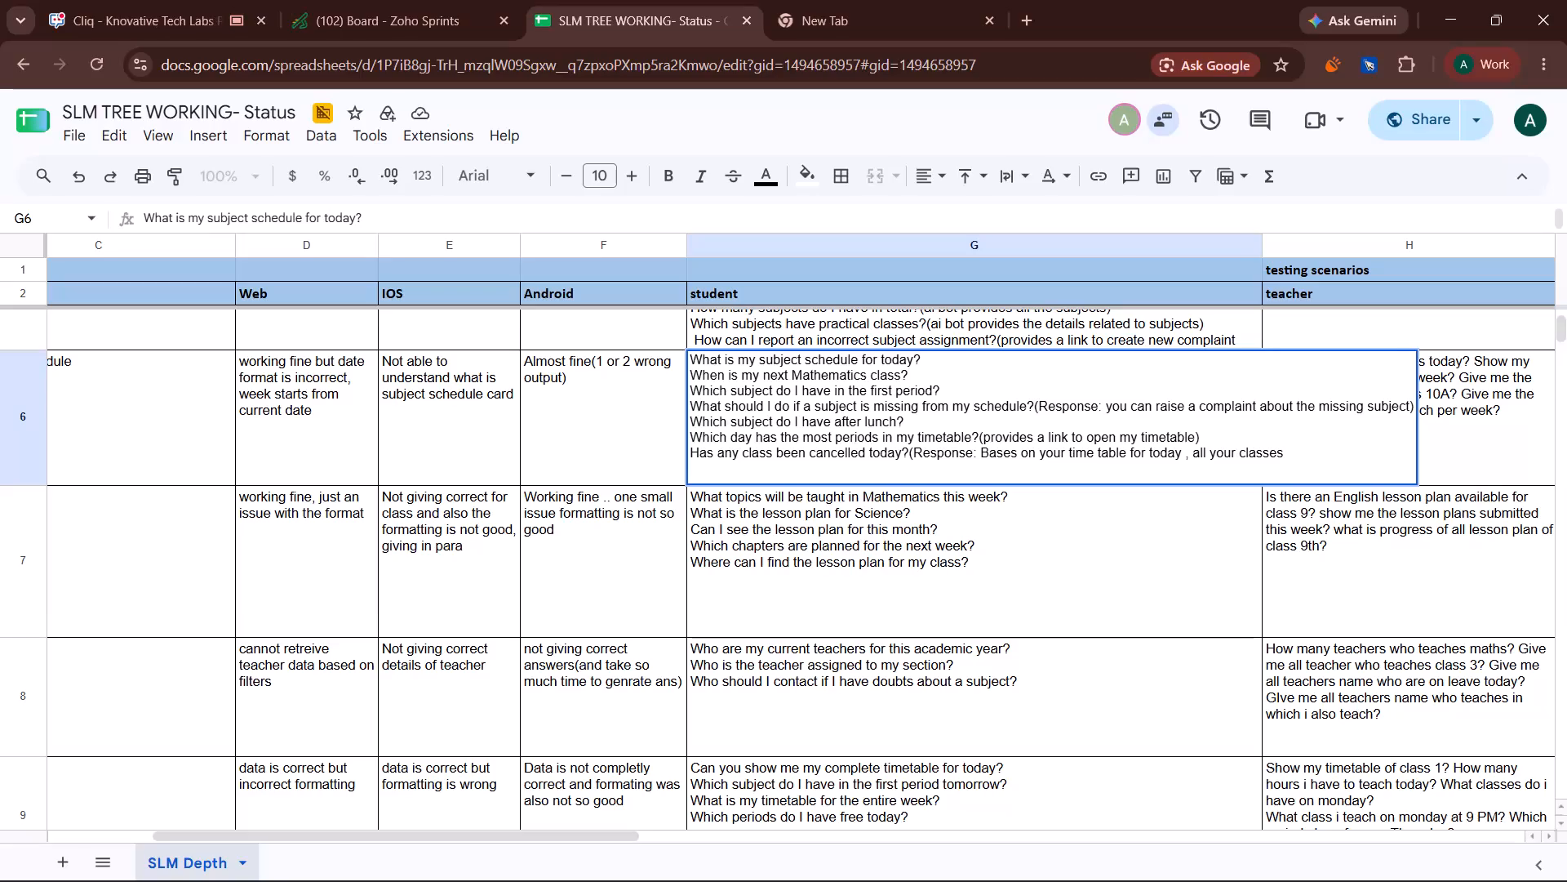
key(space)
text(are s)
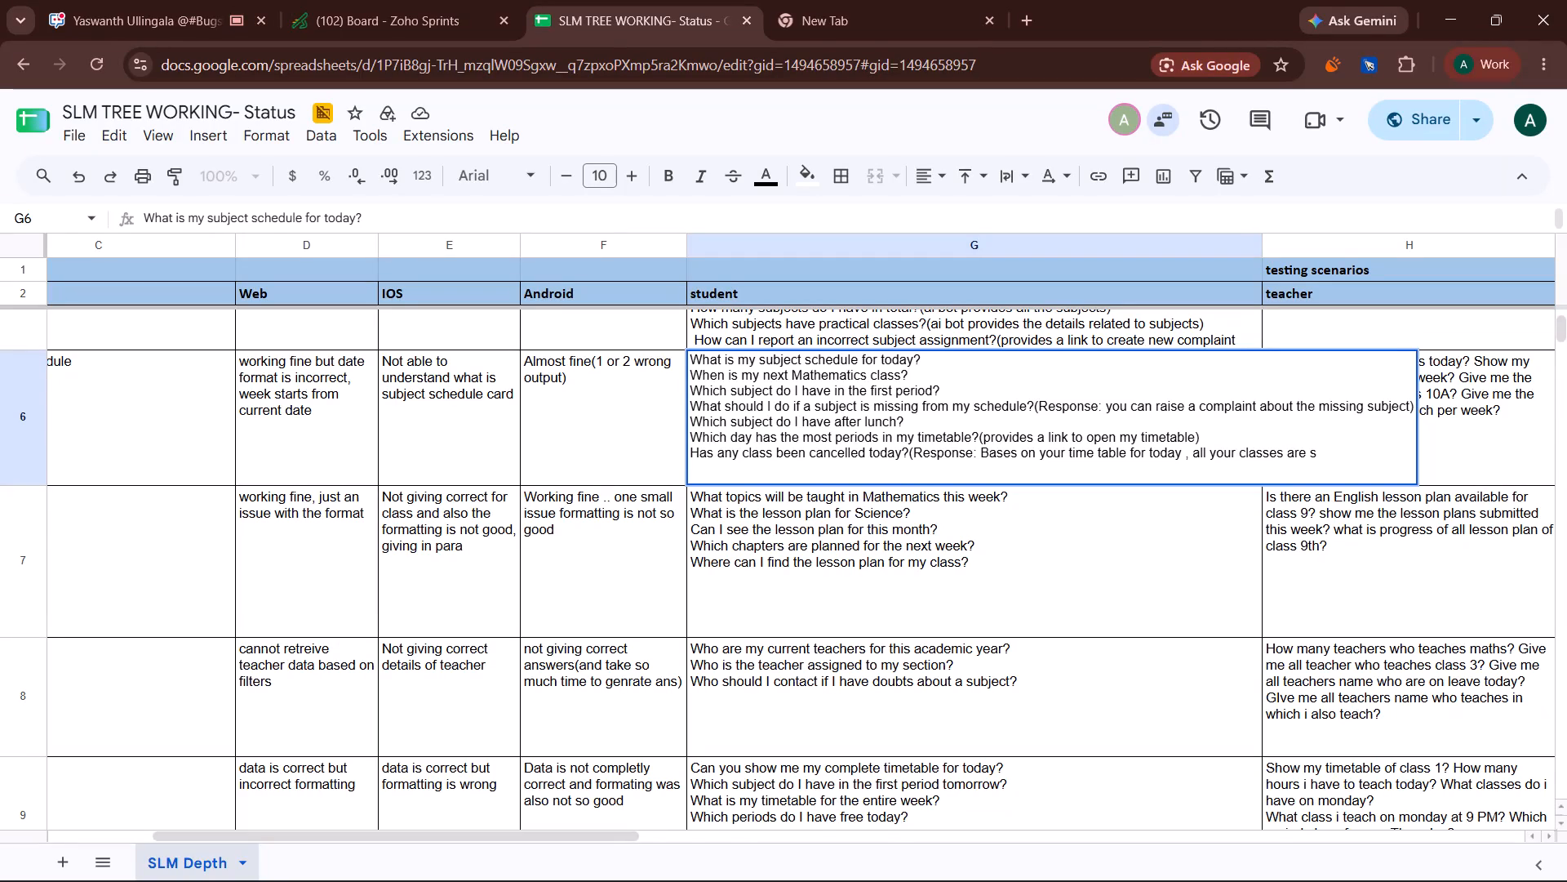
text(cheduel)
key(BackSpace)
key(BackSpace)
text(led)
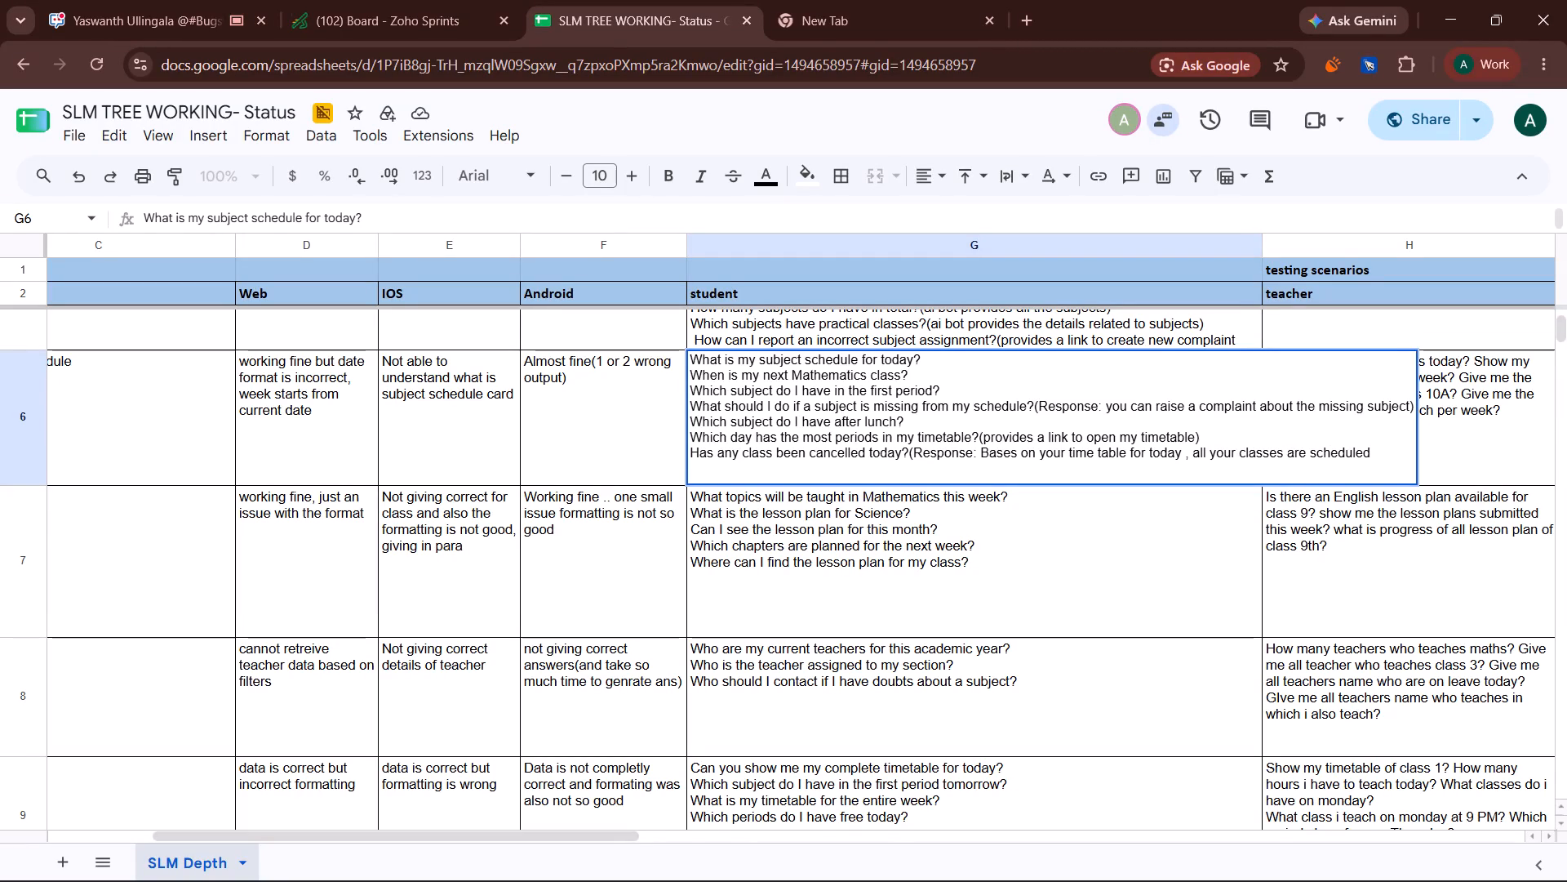
key(space)
text(as a)
key(BackSpace)
text(usa)
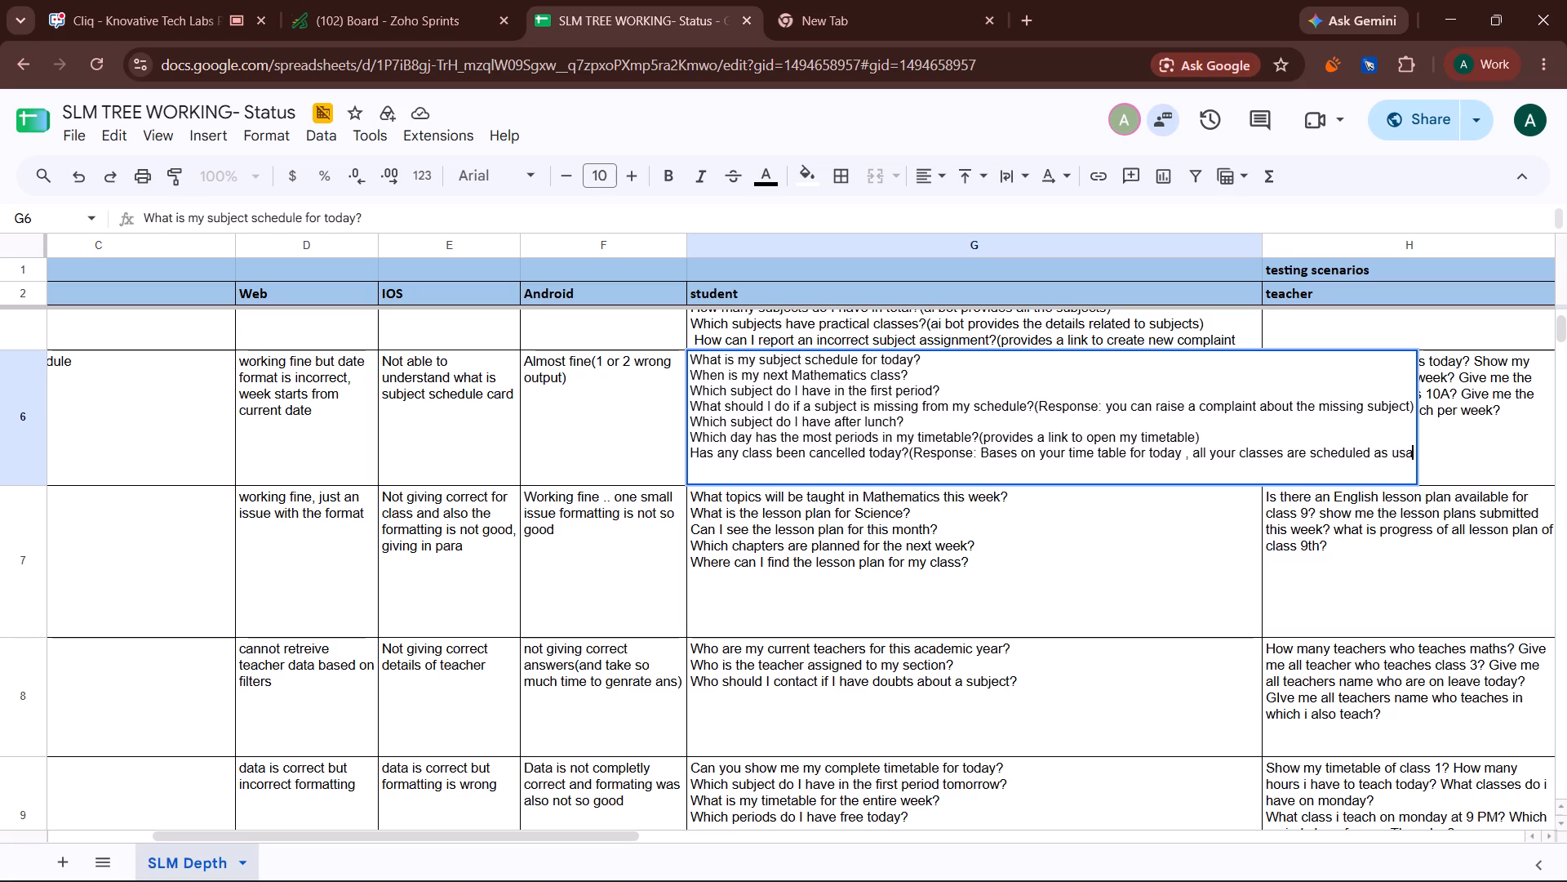
key(BackSpace)
text(ys)
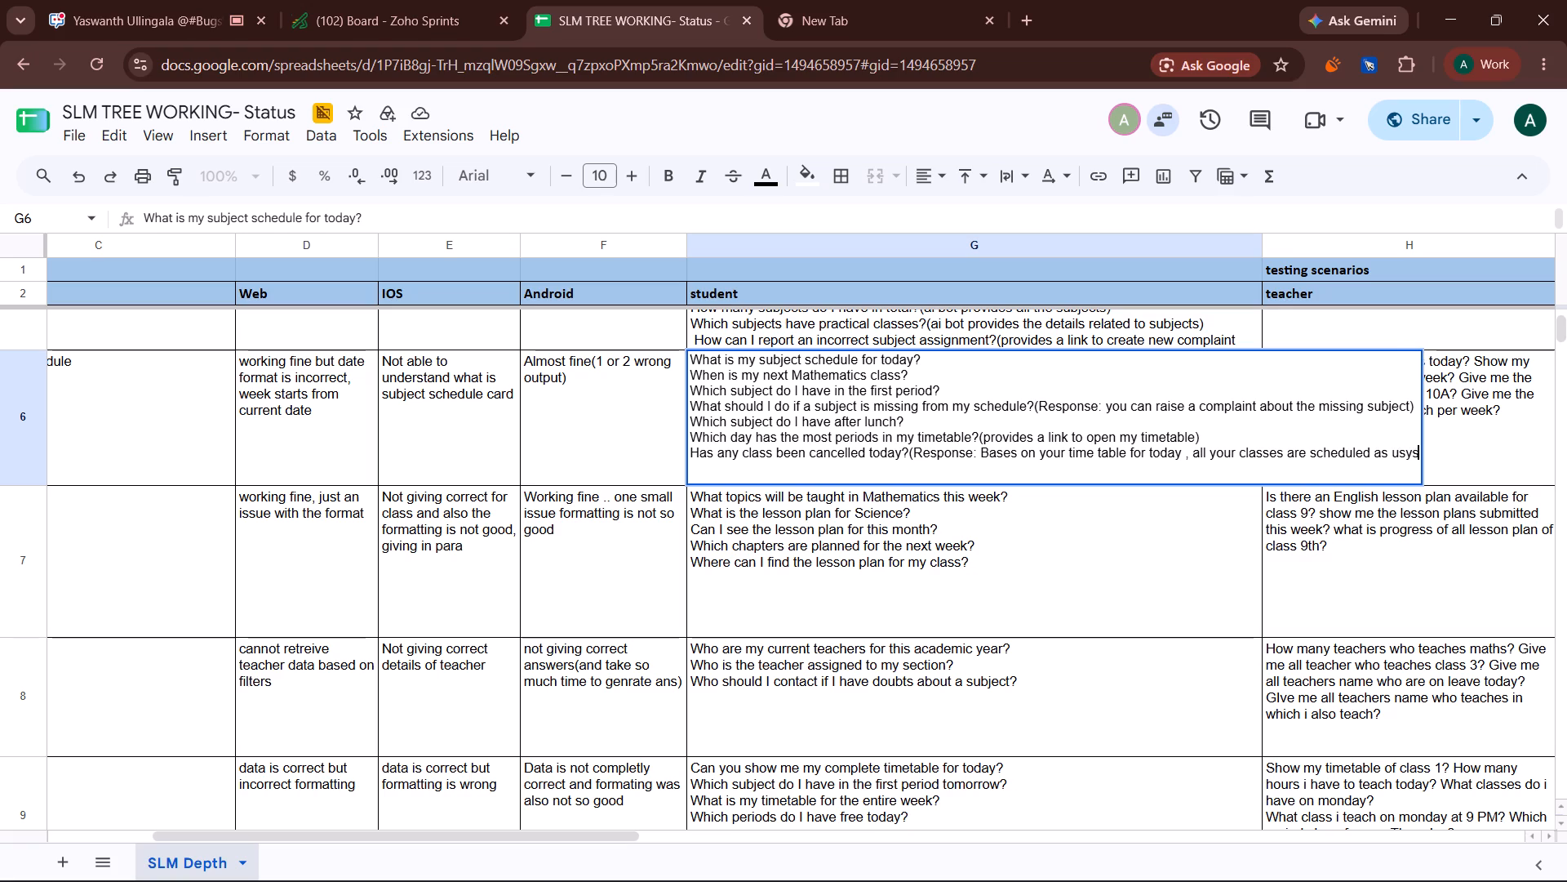
key(BackSpace)
key(BackSpace)
text(usal)
key(BackSpace)
key(BackSpace)
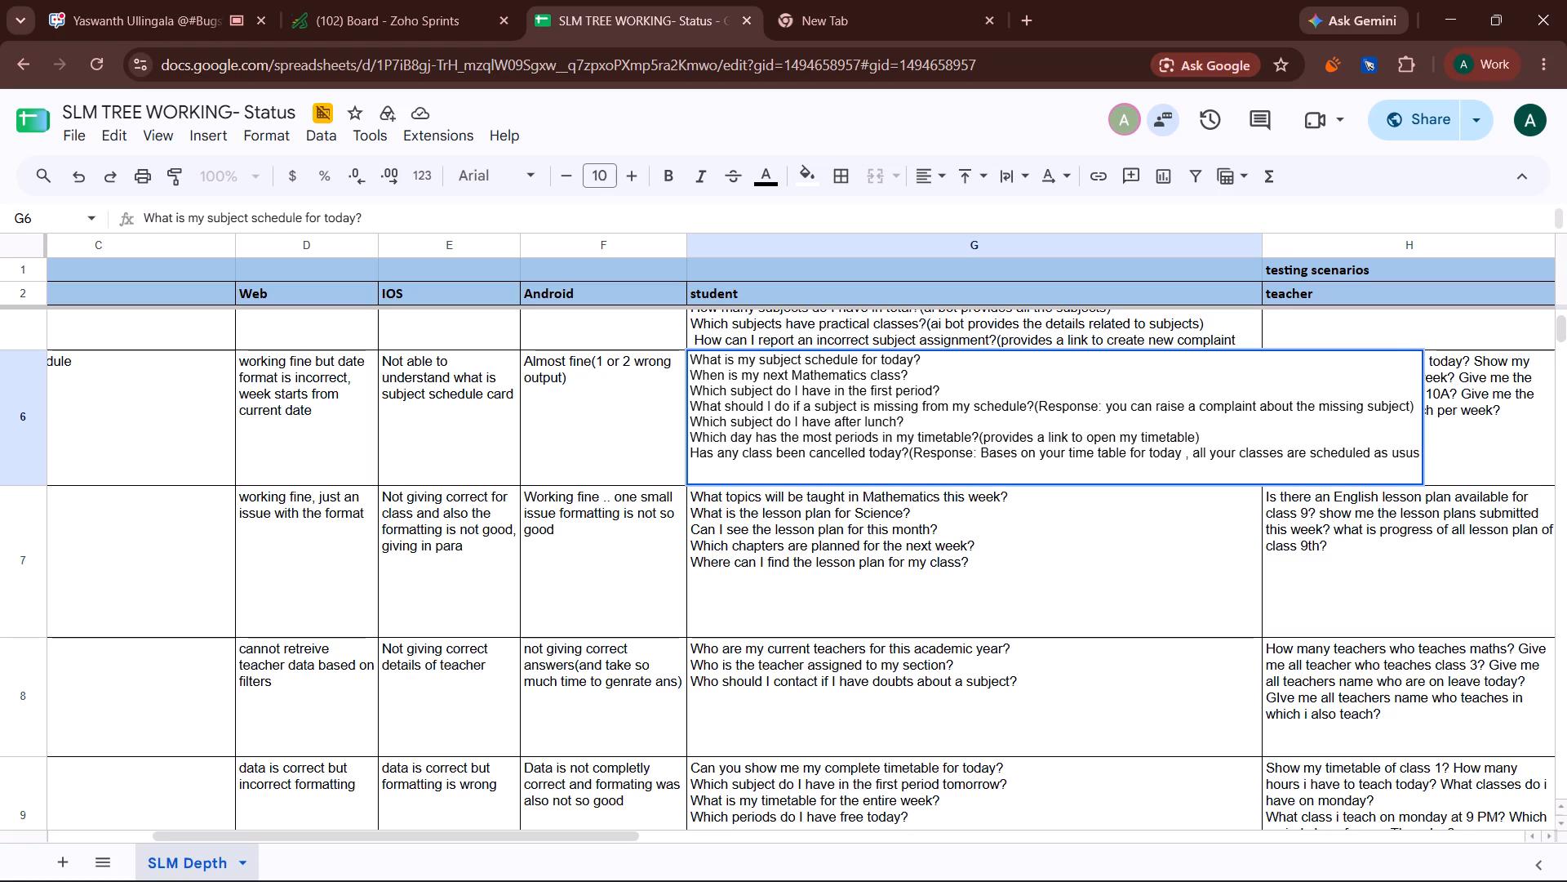
key(BackSpace)
text(al)
key(shift+parenright)
key(Return)
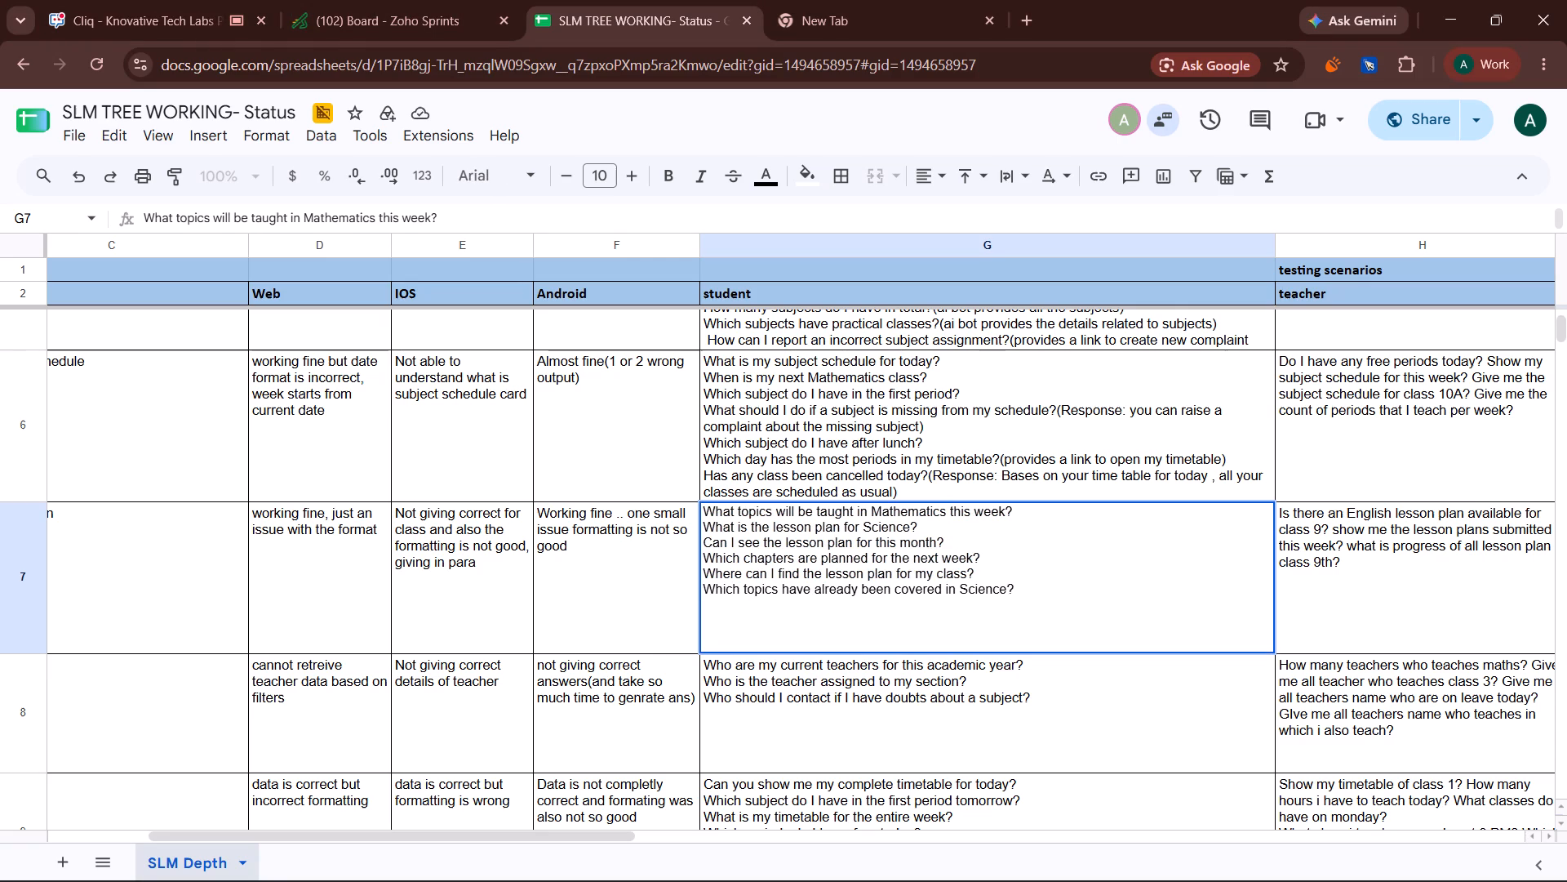